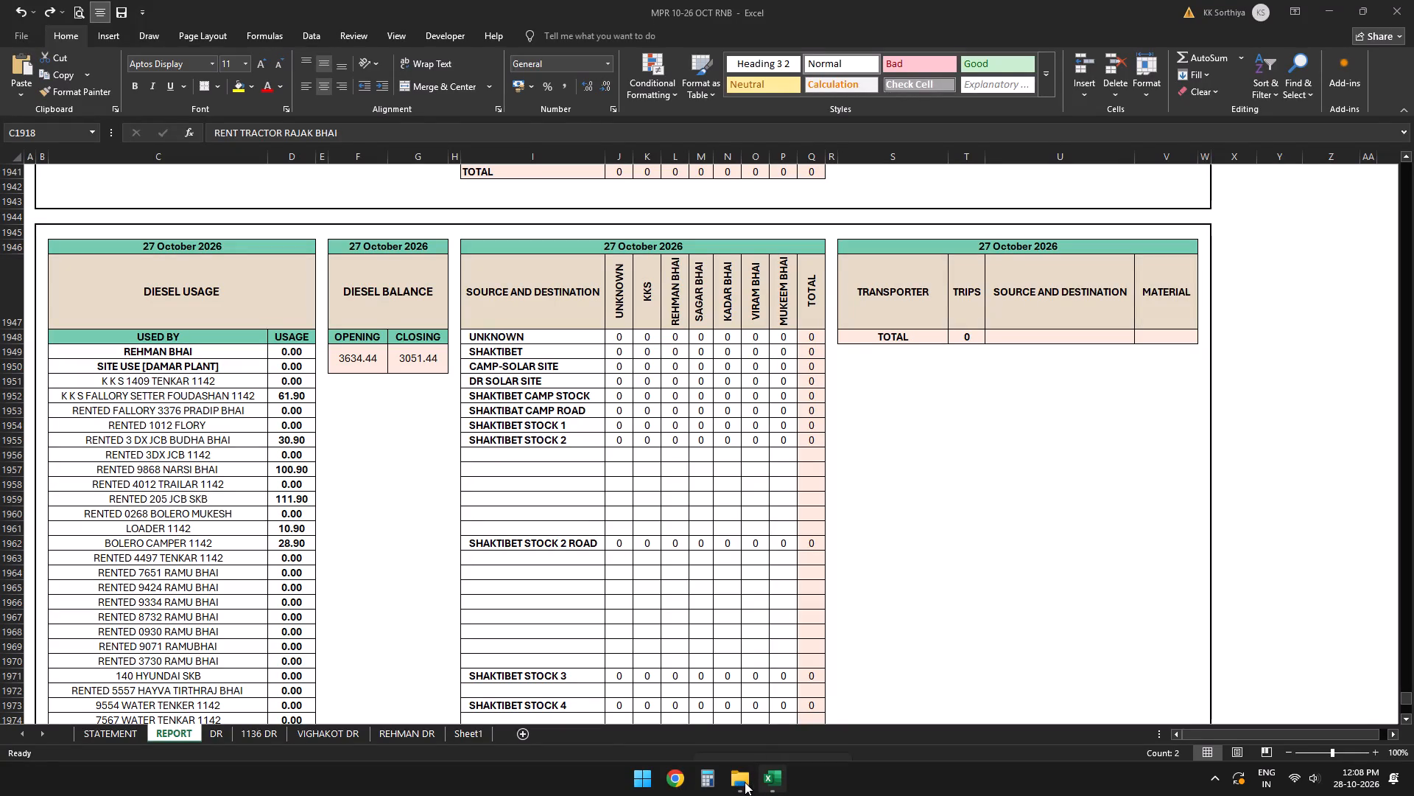
# Switch to File Explorer and open the resume Word document dated today in the Downloads folder.
pyautogui.click(745, 782)
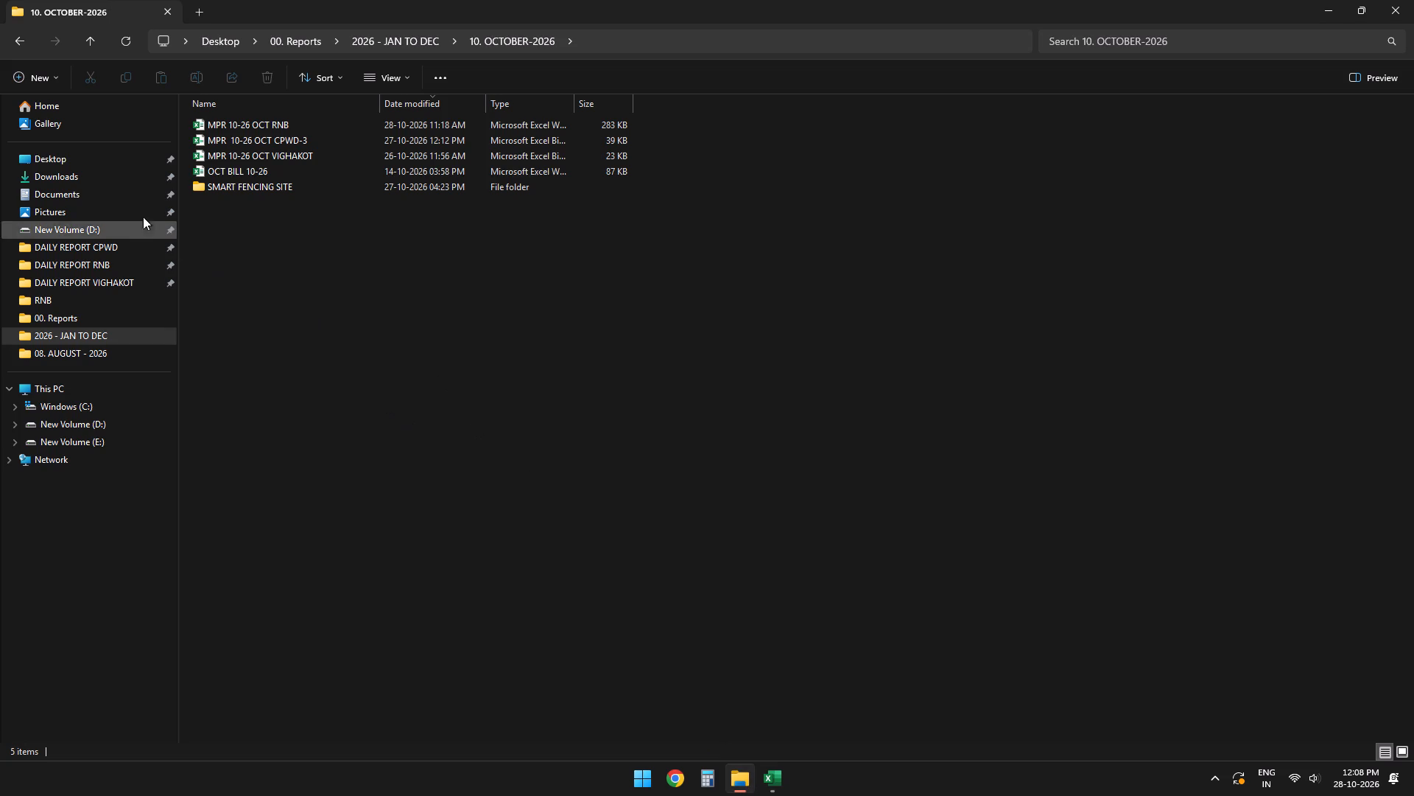
pyautogui.click(128, 181)
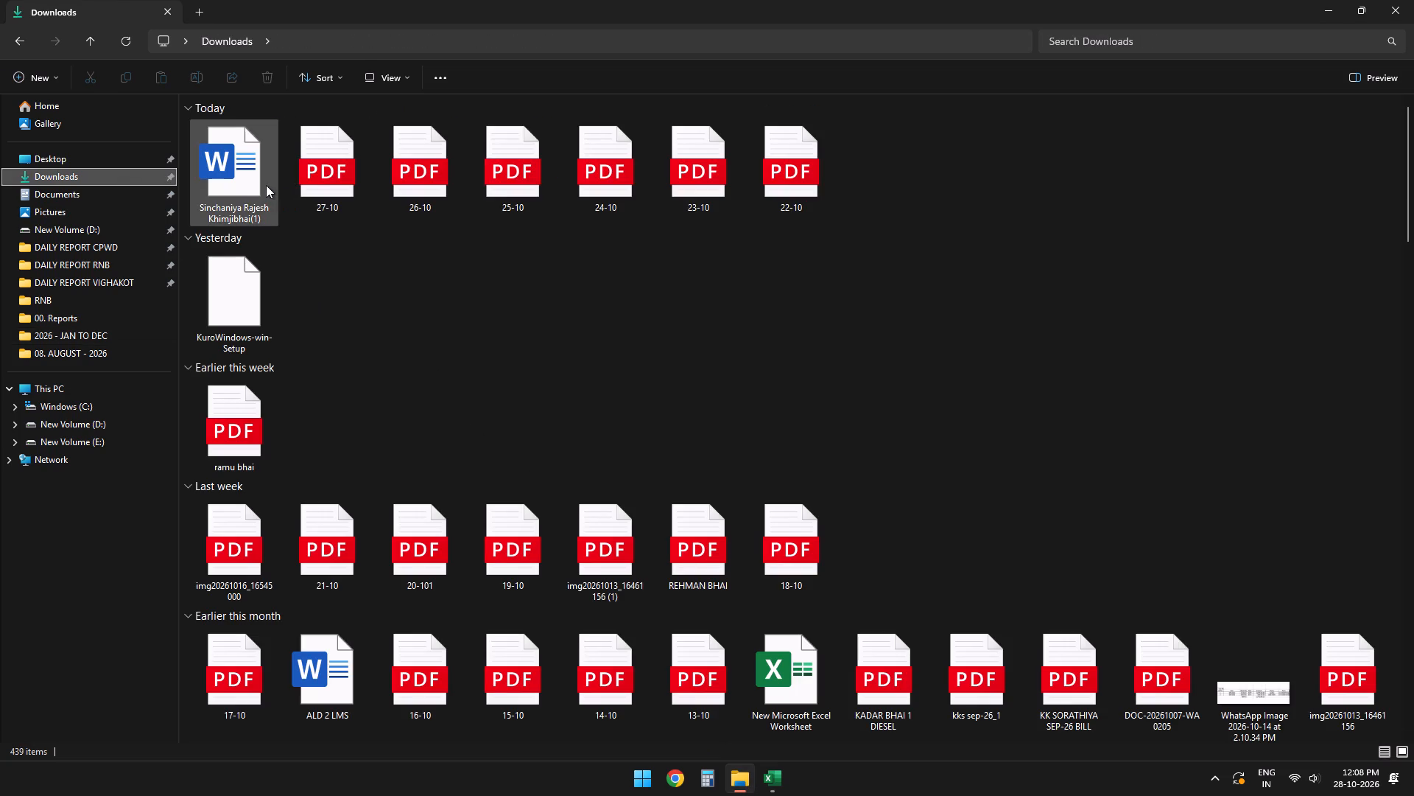
pyautogui.doubleClick(263, 186)
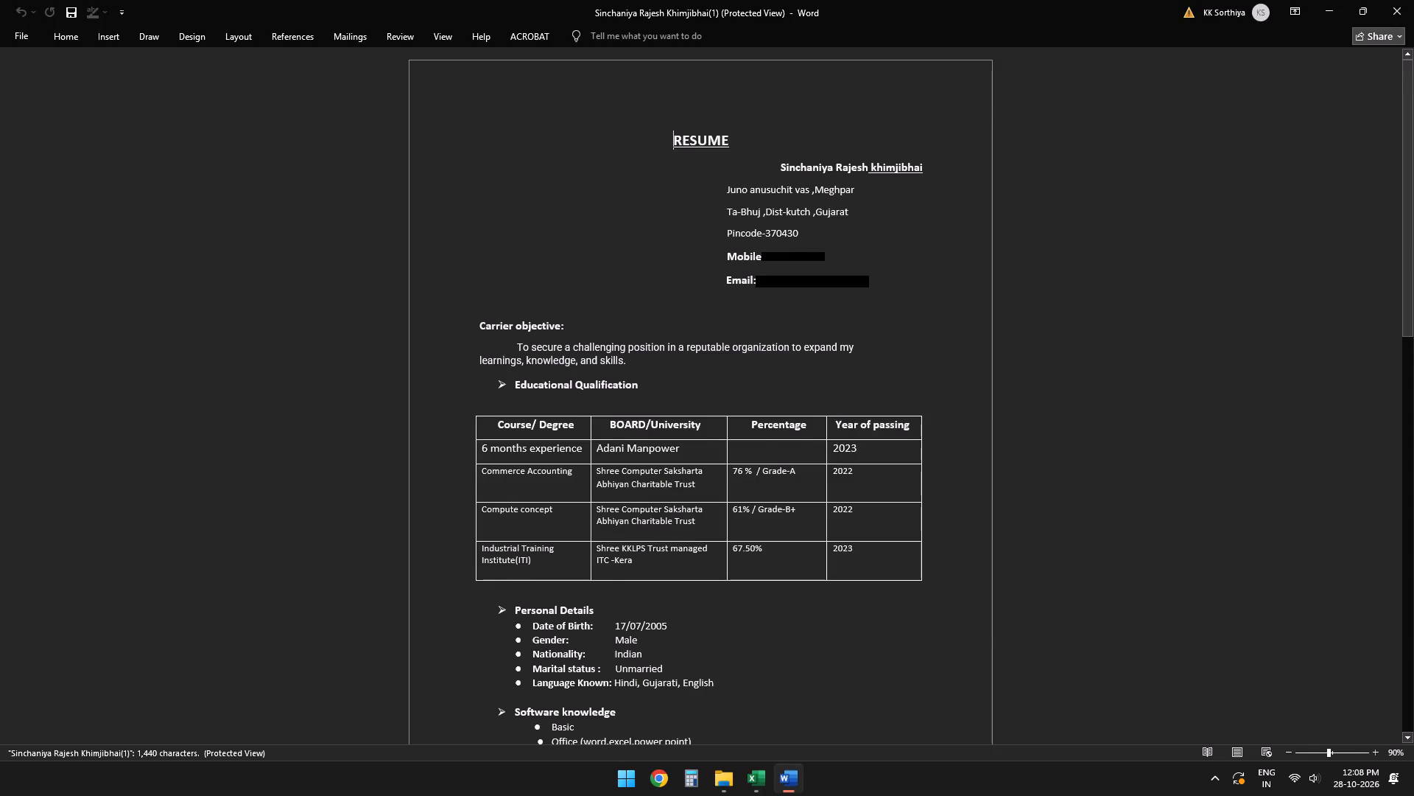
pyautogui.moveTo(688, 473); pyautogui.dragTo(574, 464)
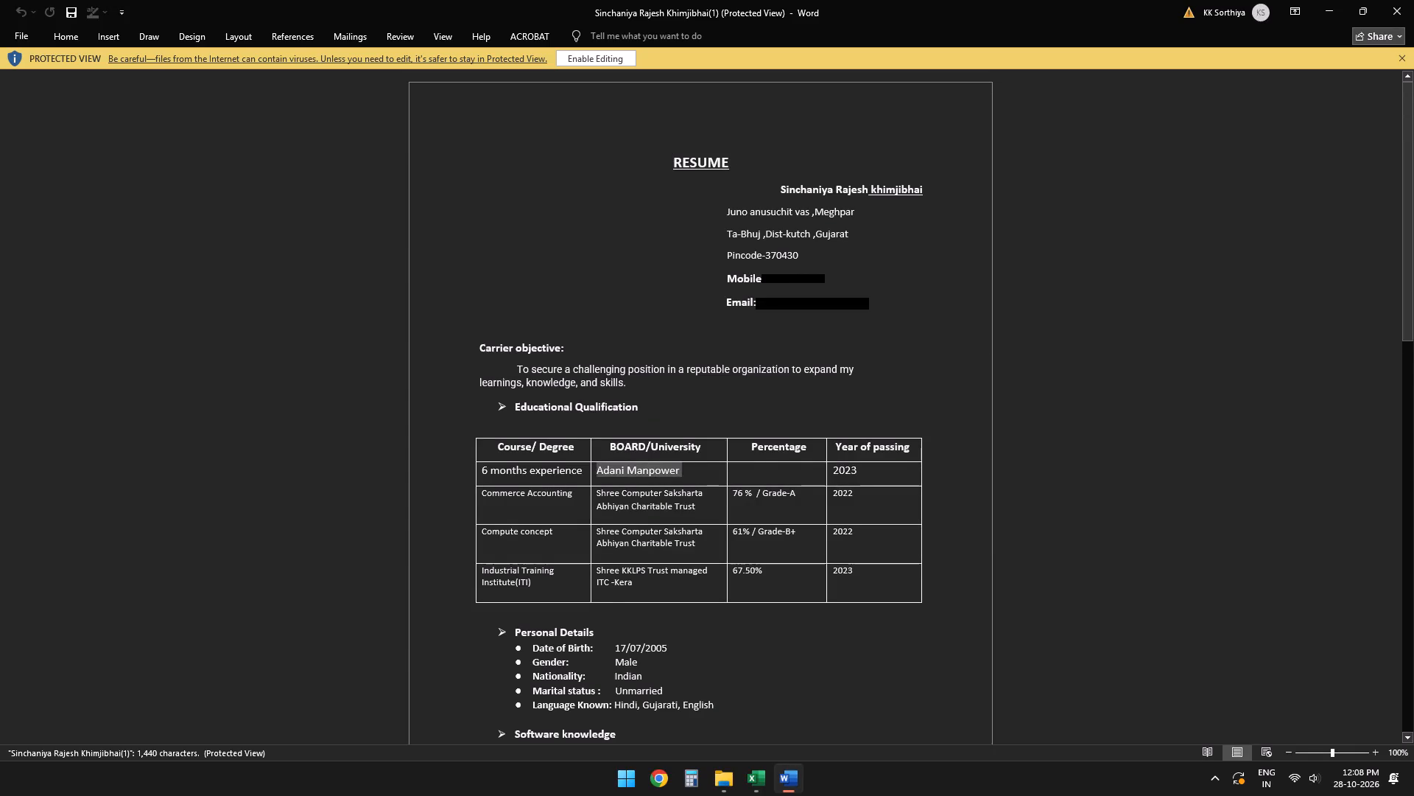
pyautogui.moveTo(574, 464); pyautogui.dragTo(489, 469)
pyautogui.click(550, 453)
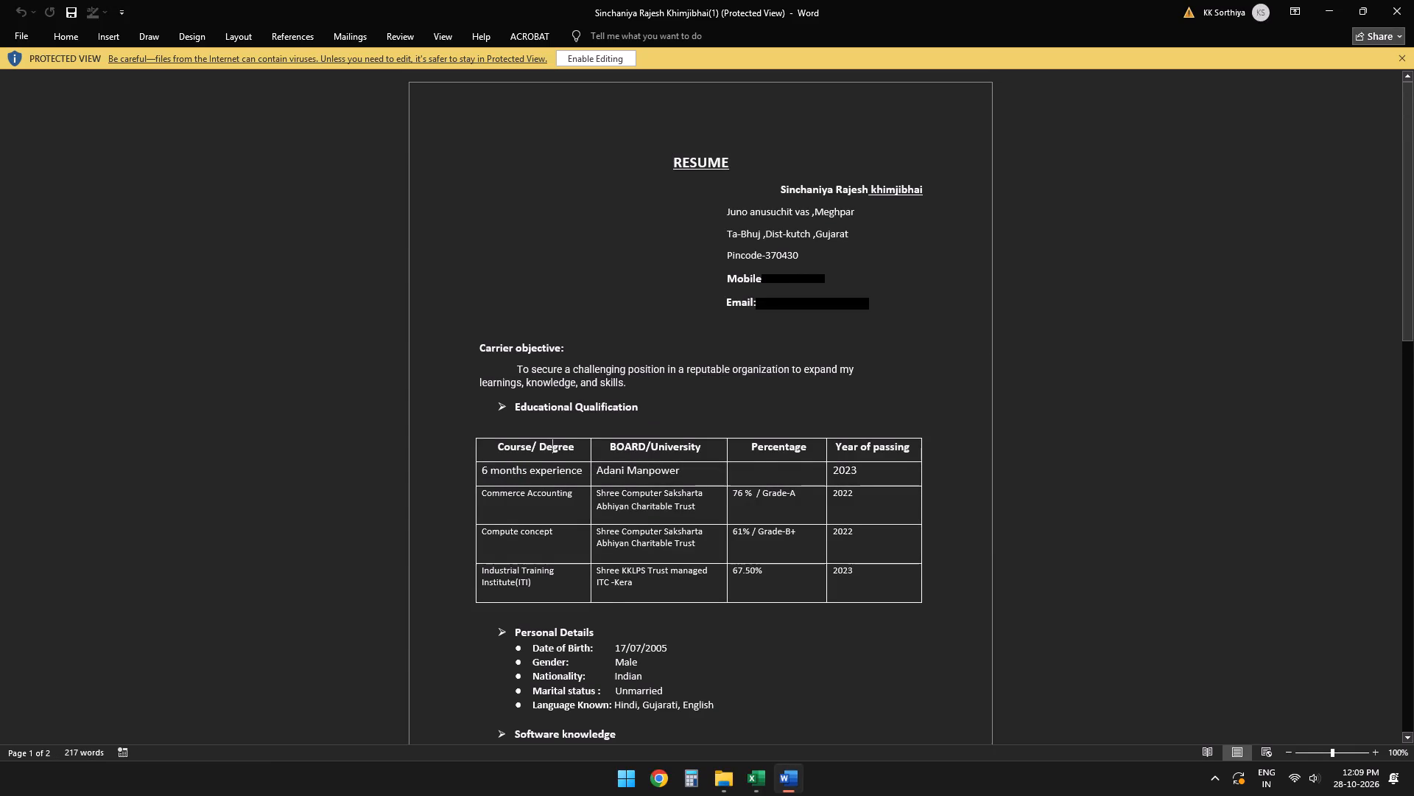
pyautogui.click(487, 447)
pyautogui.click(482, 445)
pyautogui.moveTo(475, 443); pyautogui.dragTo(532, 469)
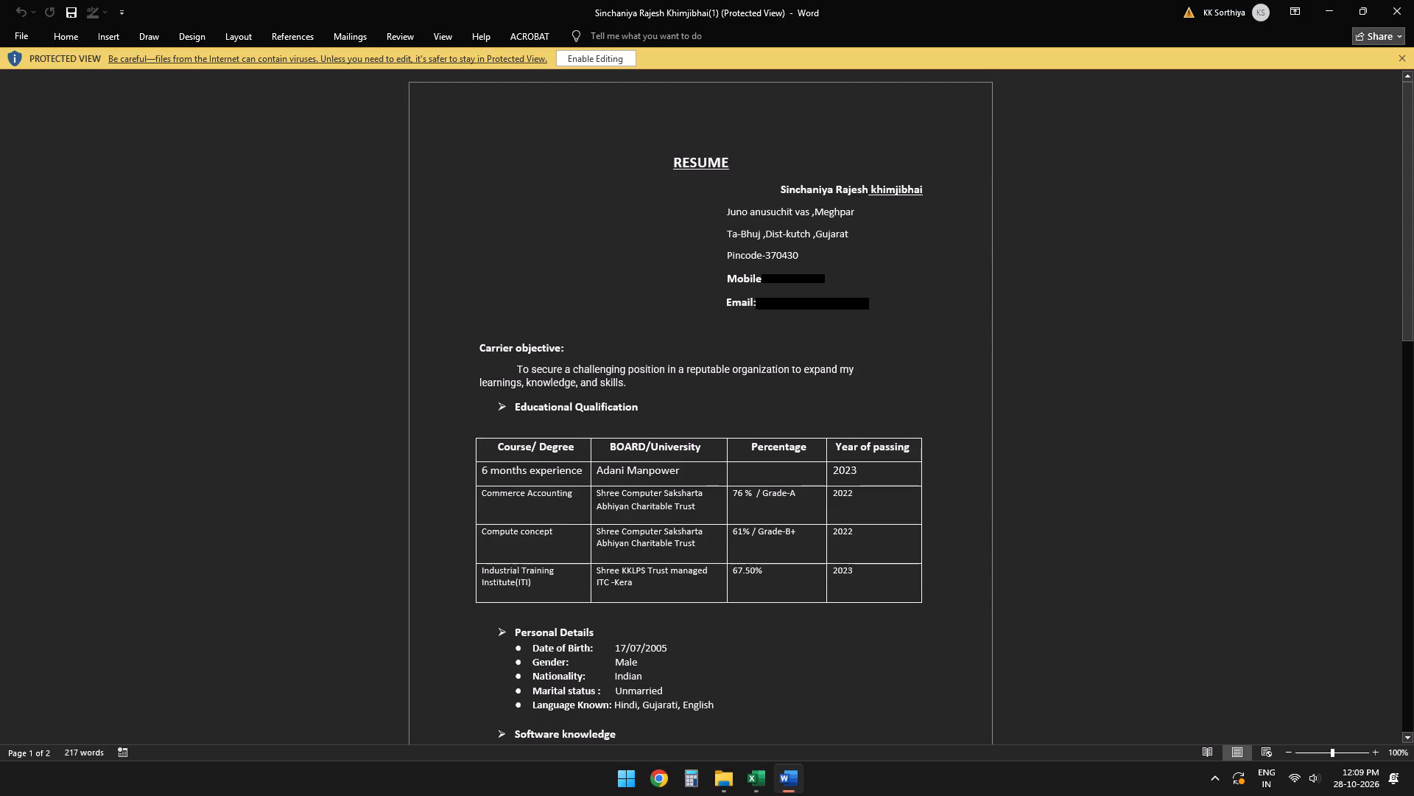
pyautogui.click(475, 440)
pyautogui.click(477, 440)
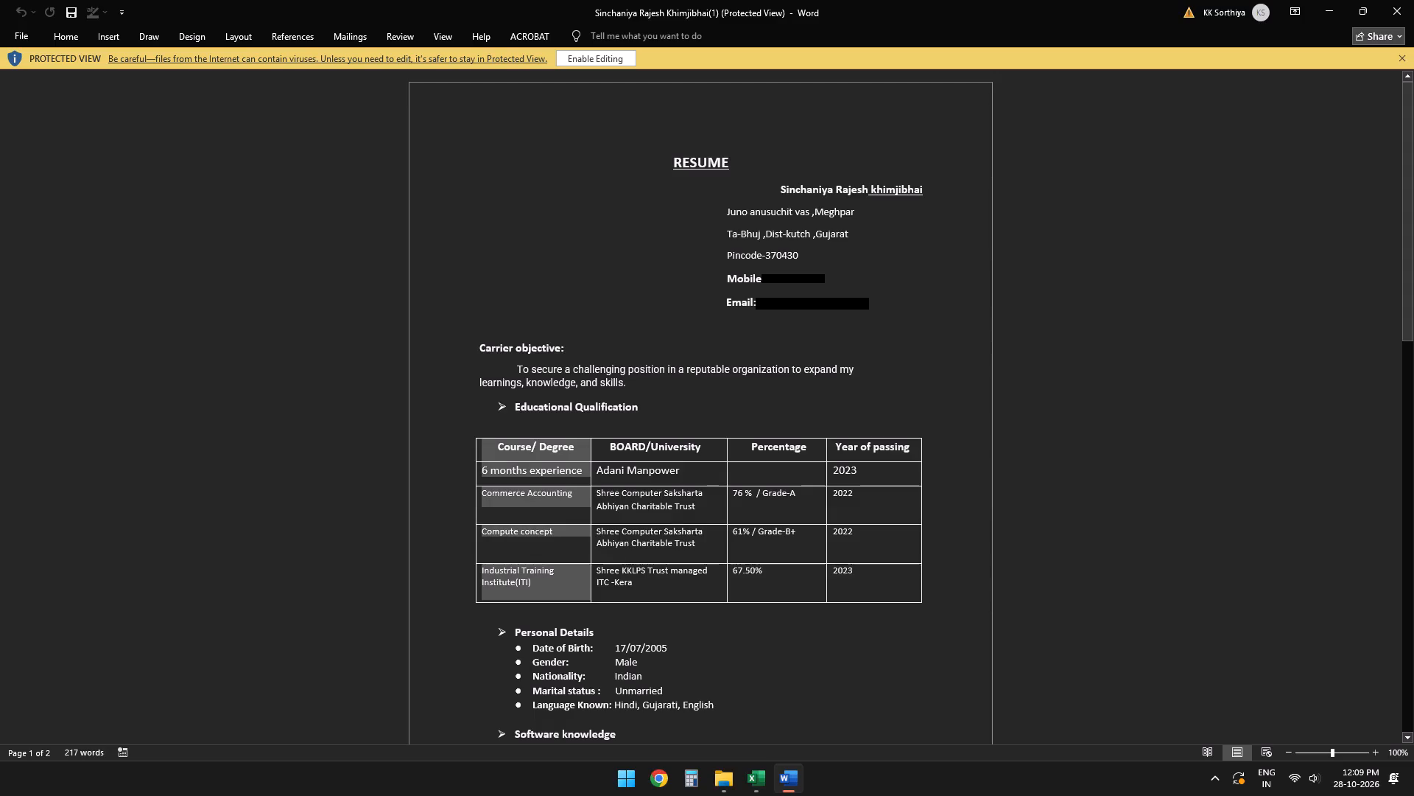
# Enable editing for the resume opened in Protected View.
pyautogui.click(588, 66)
pyautogui.click(592, 59)
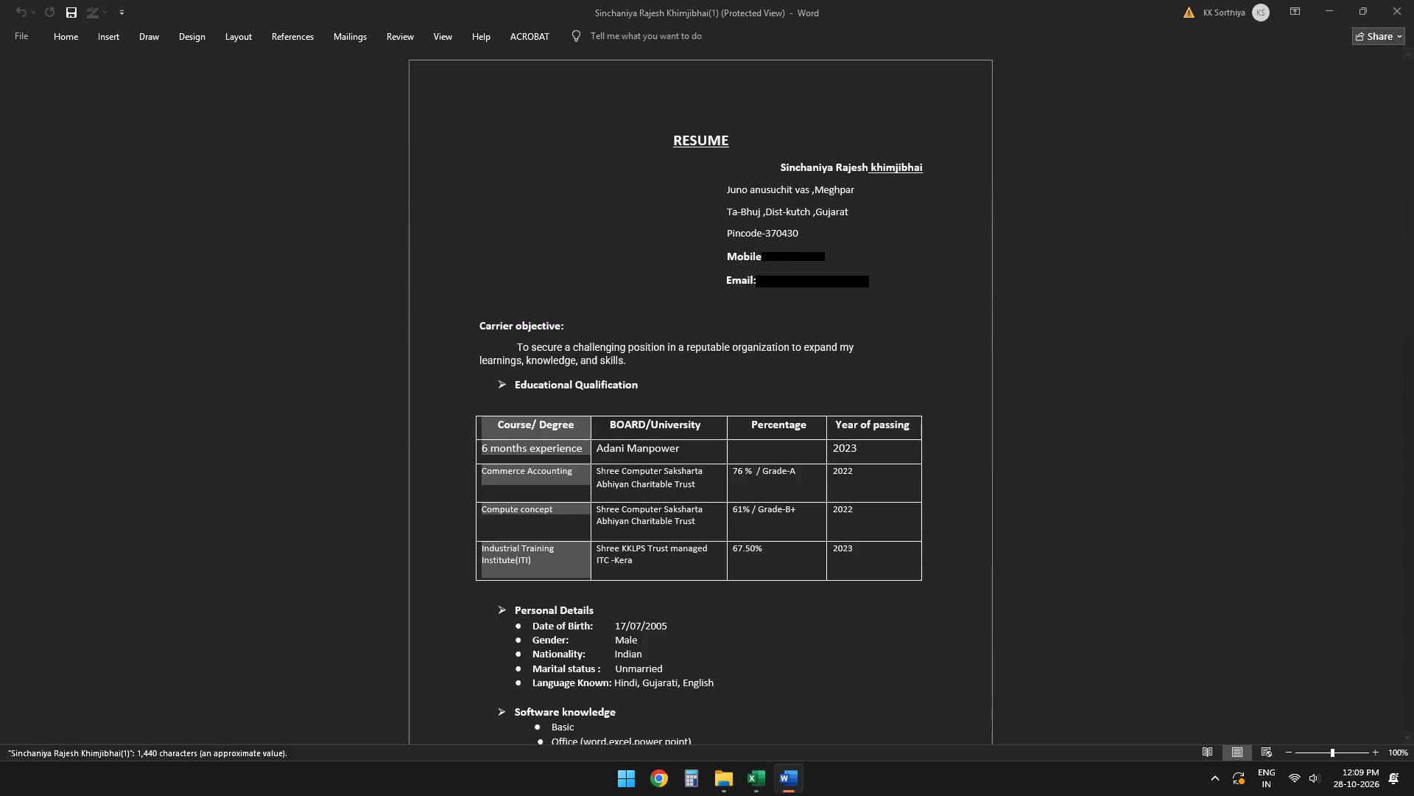
pyautogui.click(459, 367)
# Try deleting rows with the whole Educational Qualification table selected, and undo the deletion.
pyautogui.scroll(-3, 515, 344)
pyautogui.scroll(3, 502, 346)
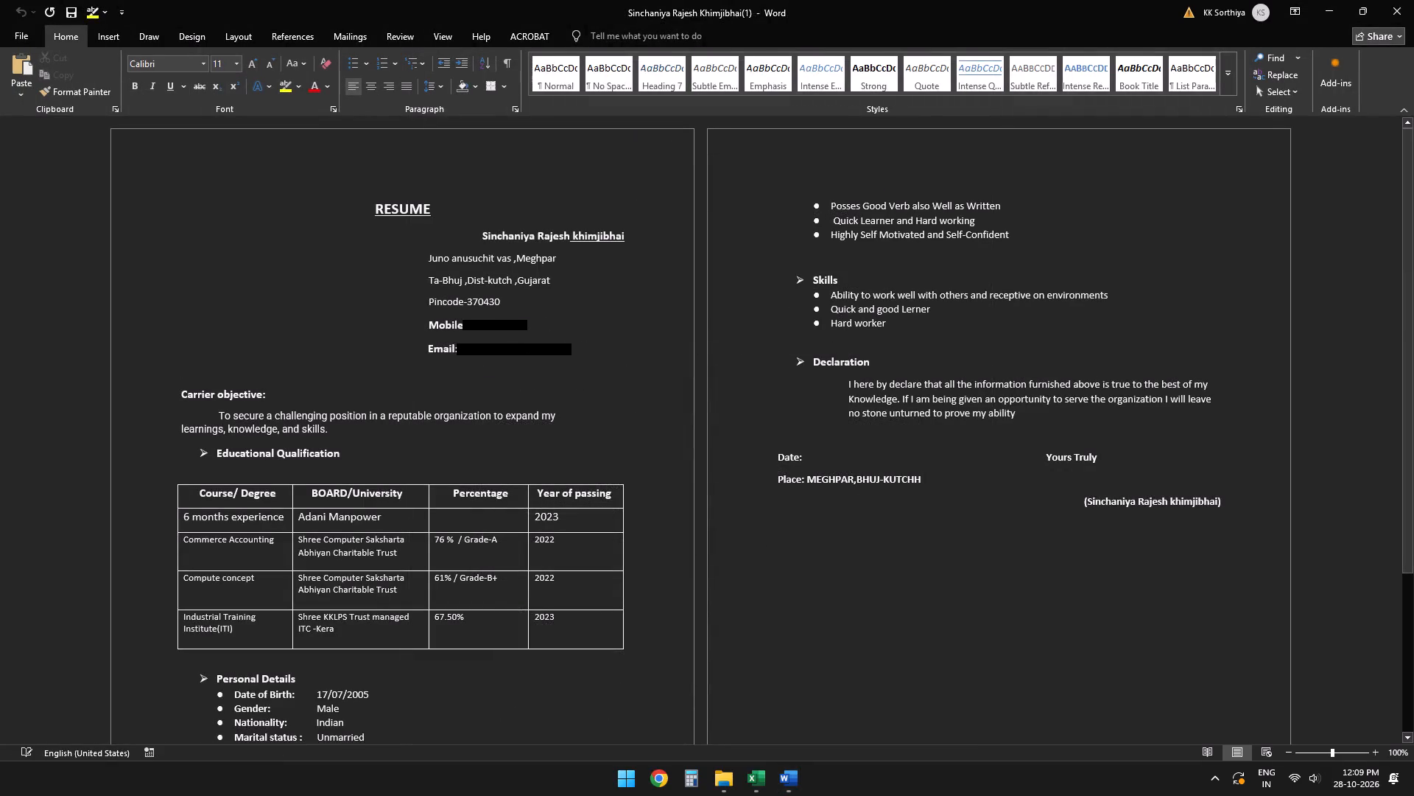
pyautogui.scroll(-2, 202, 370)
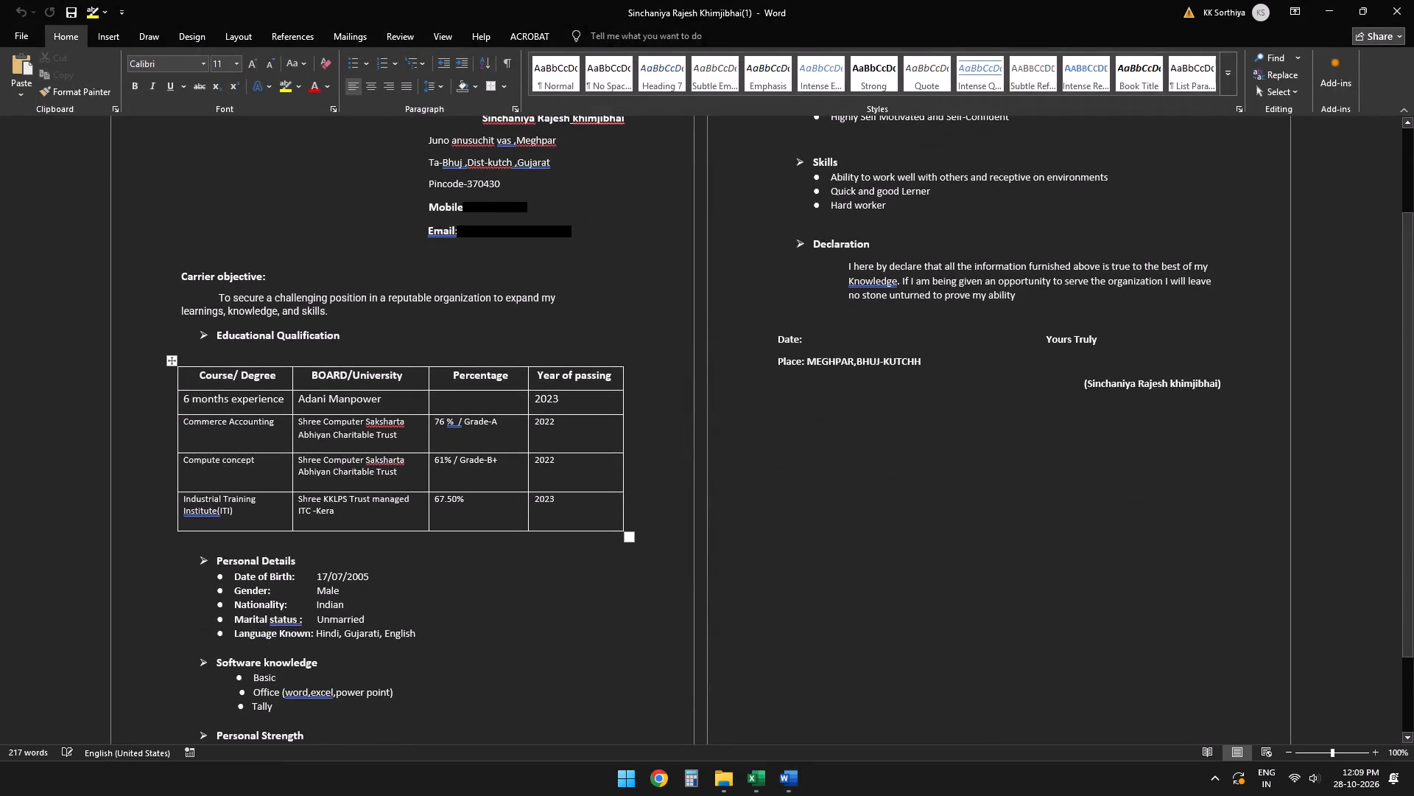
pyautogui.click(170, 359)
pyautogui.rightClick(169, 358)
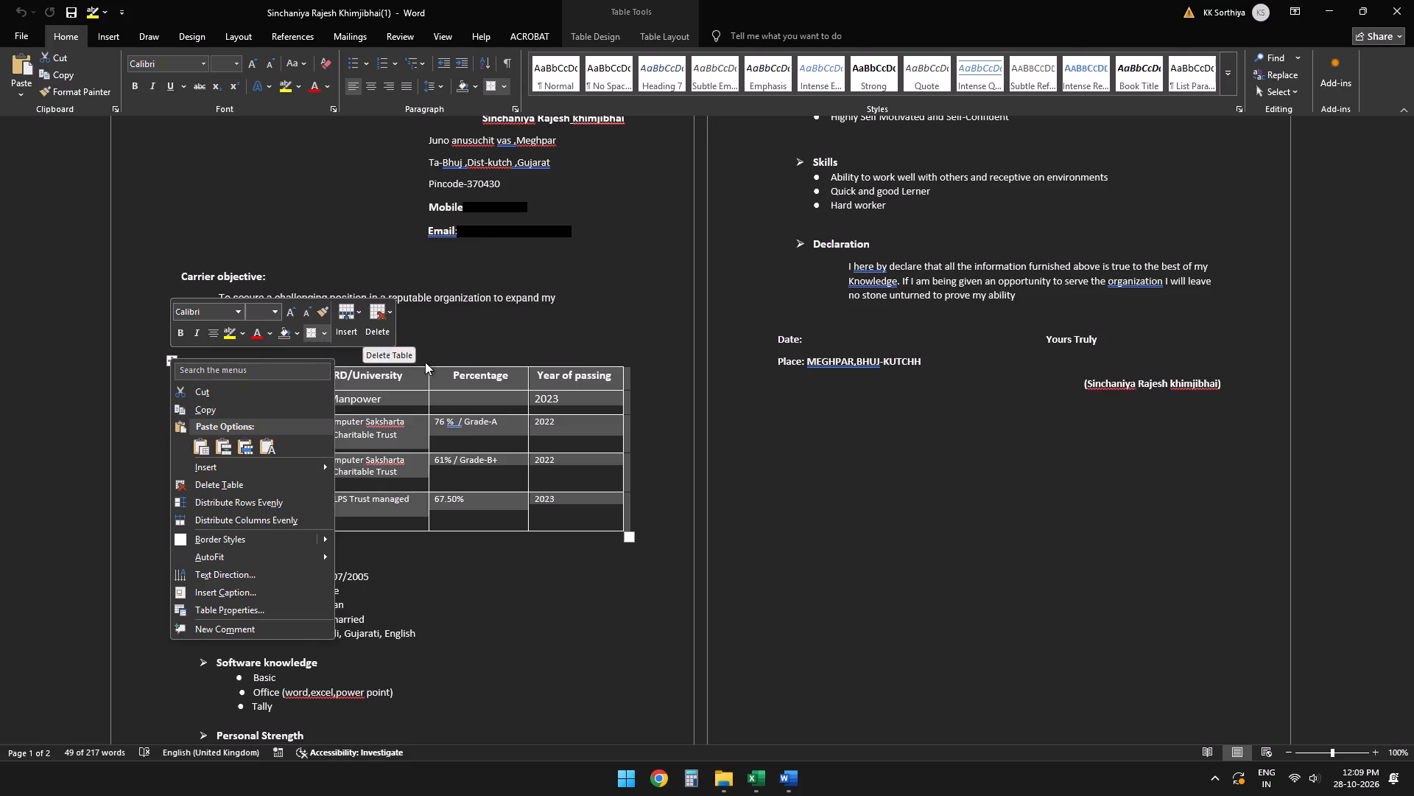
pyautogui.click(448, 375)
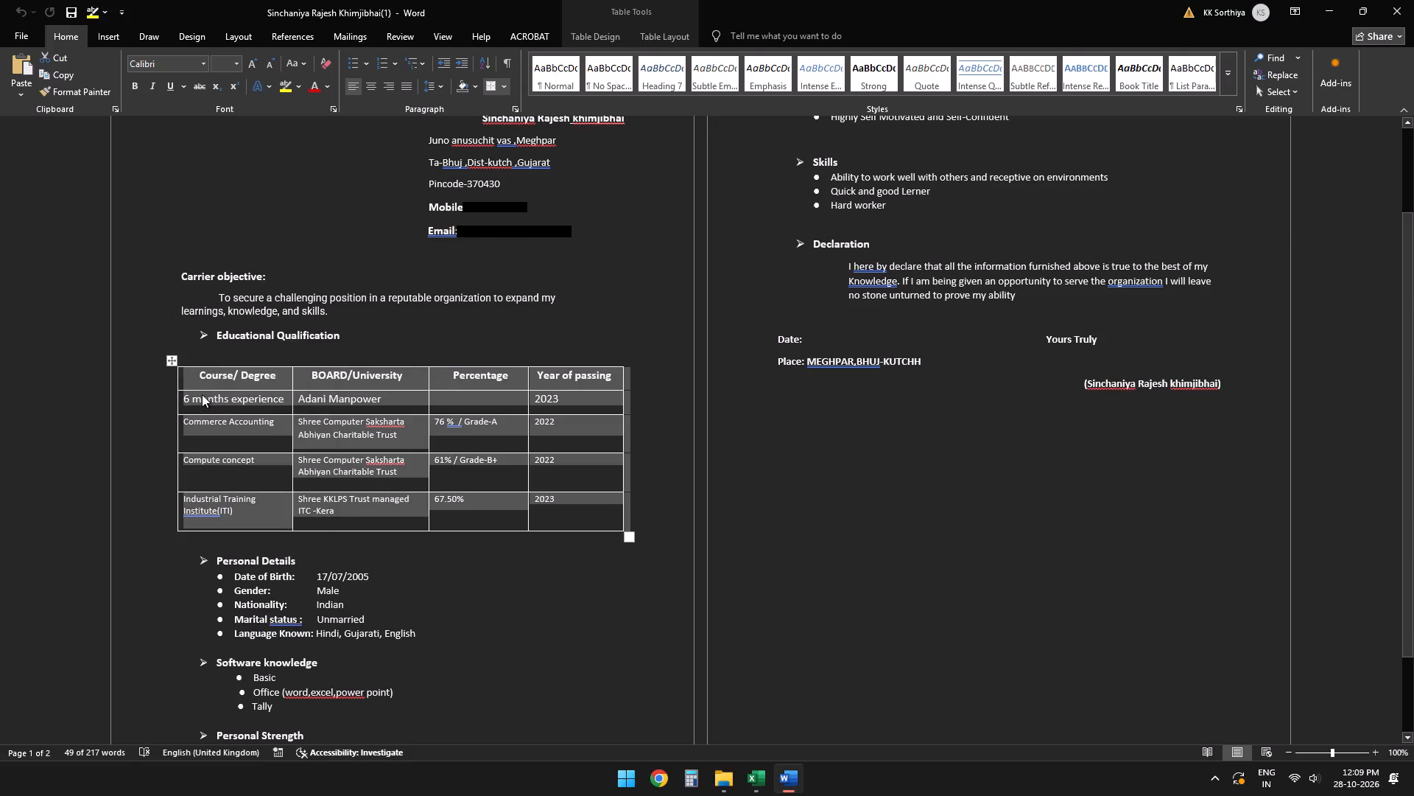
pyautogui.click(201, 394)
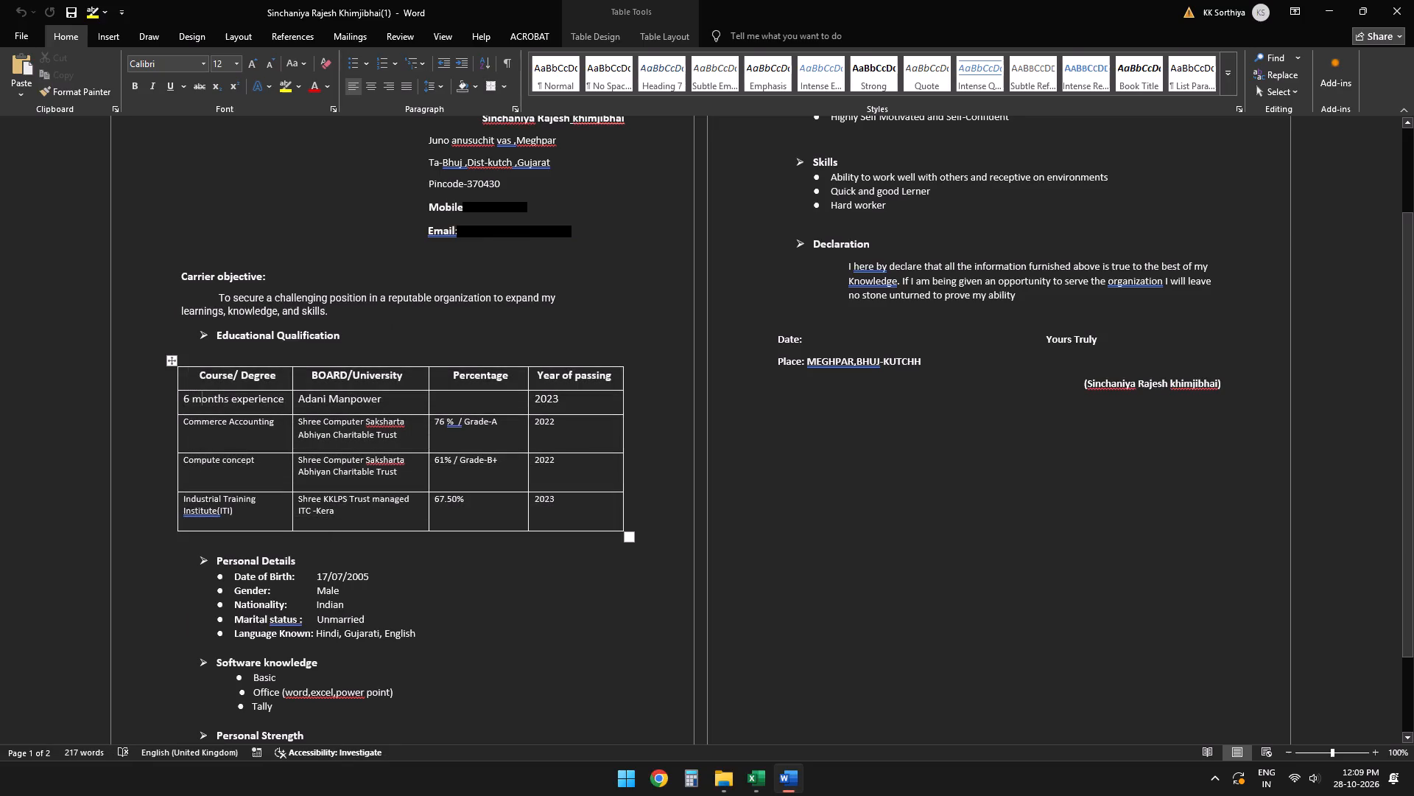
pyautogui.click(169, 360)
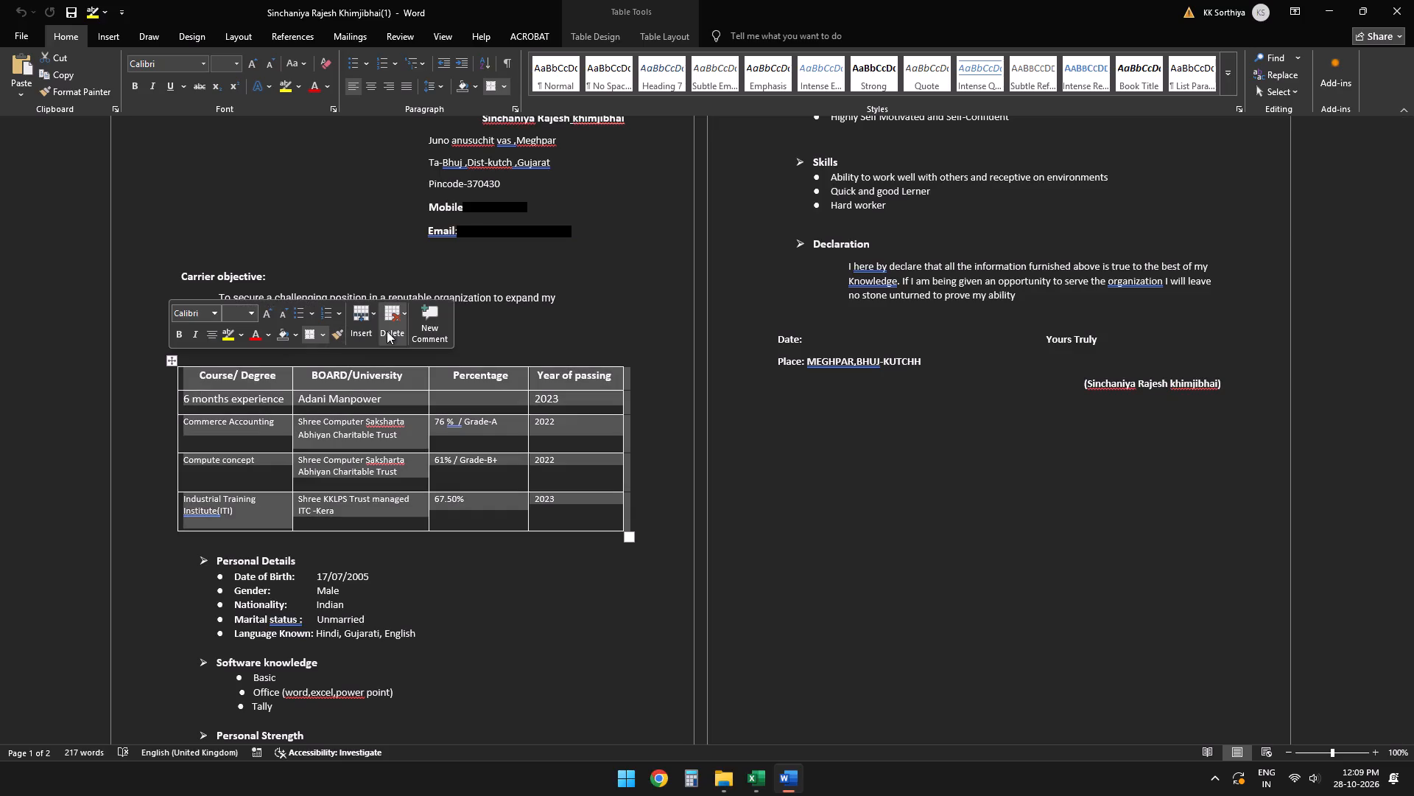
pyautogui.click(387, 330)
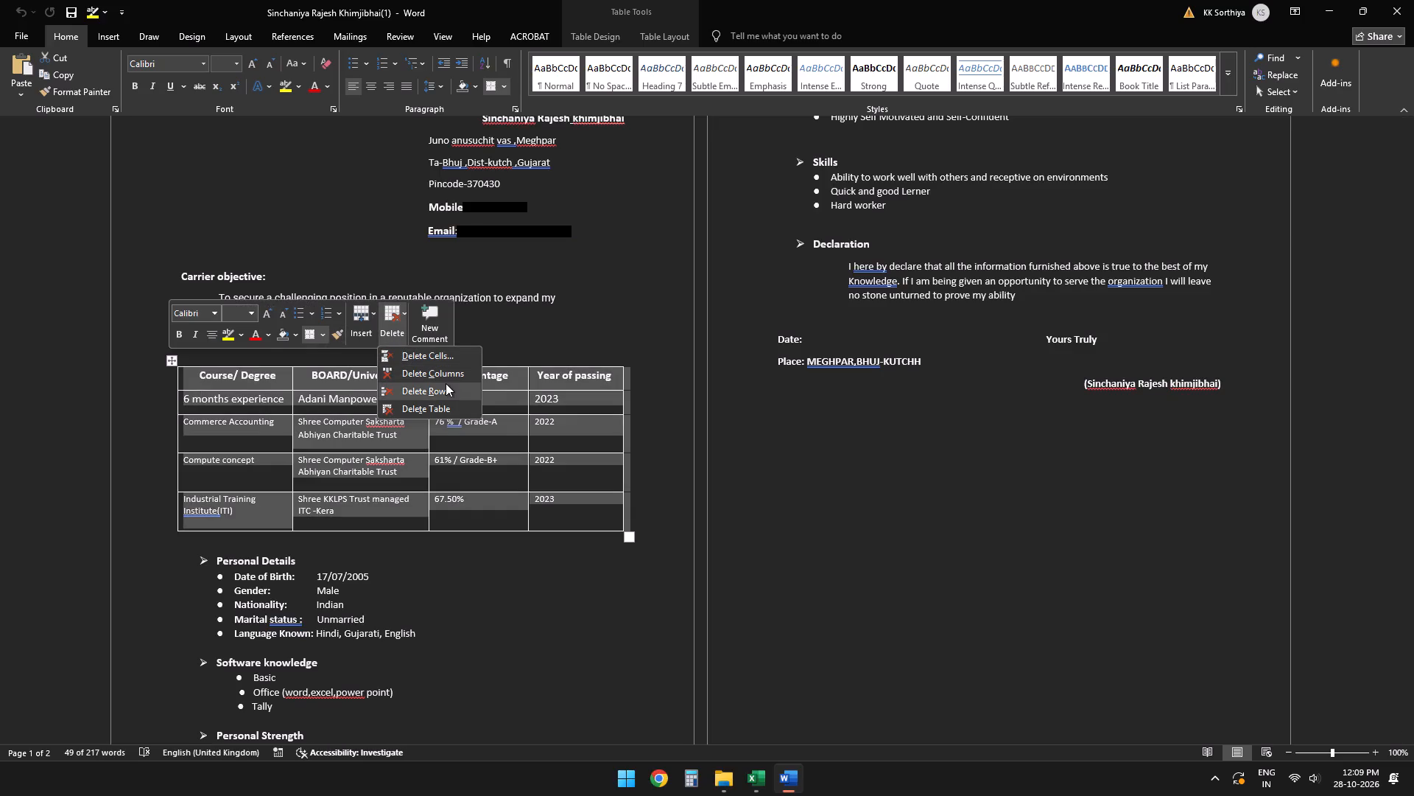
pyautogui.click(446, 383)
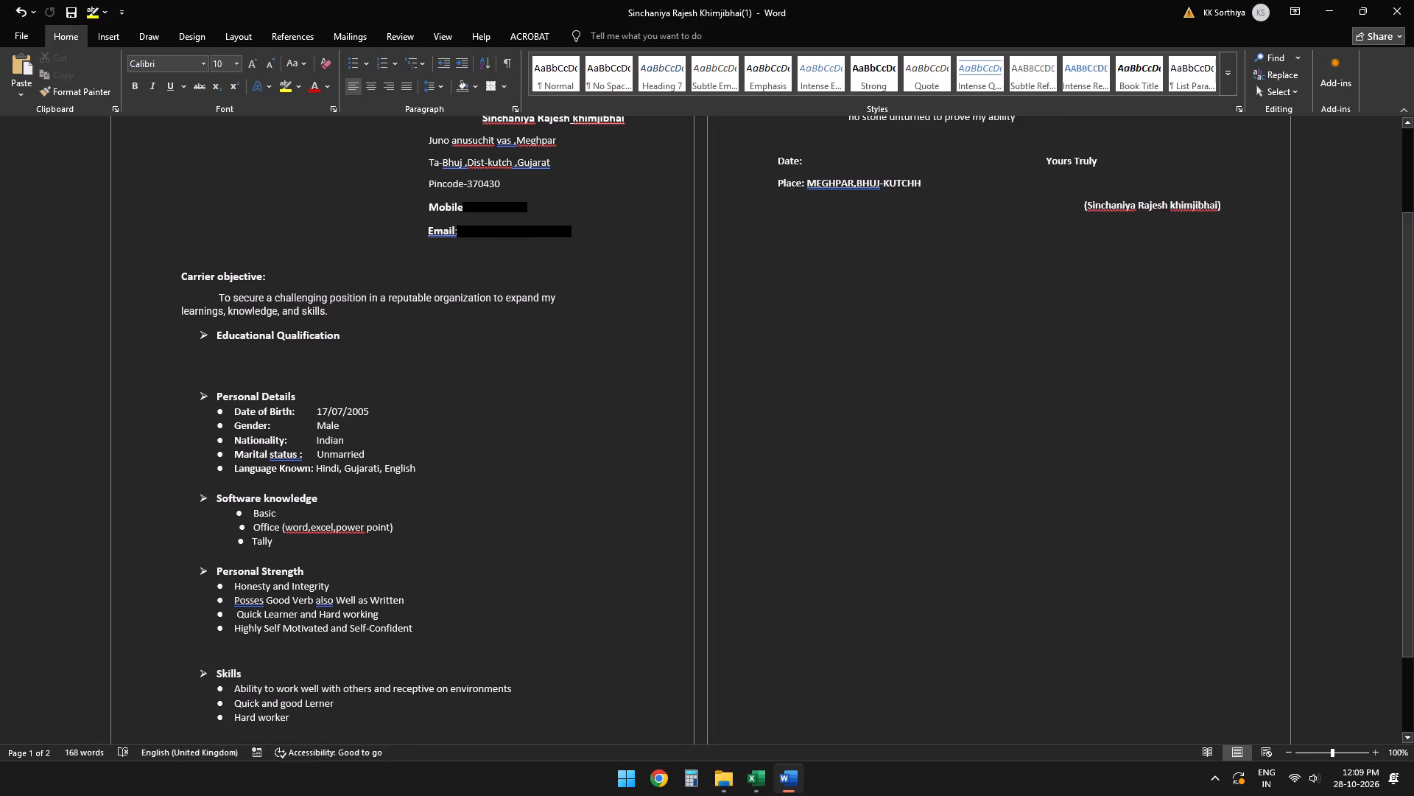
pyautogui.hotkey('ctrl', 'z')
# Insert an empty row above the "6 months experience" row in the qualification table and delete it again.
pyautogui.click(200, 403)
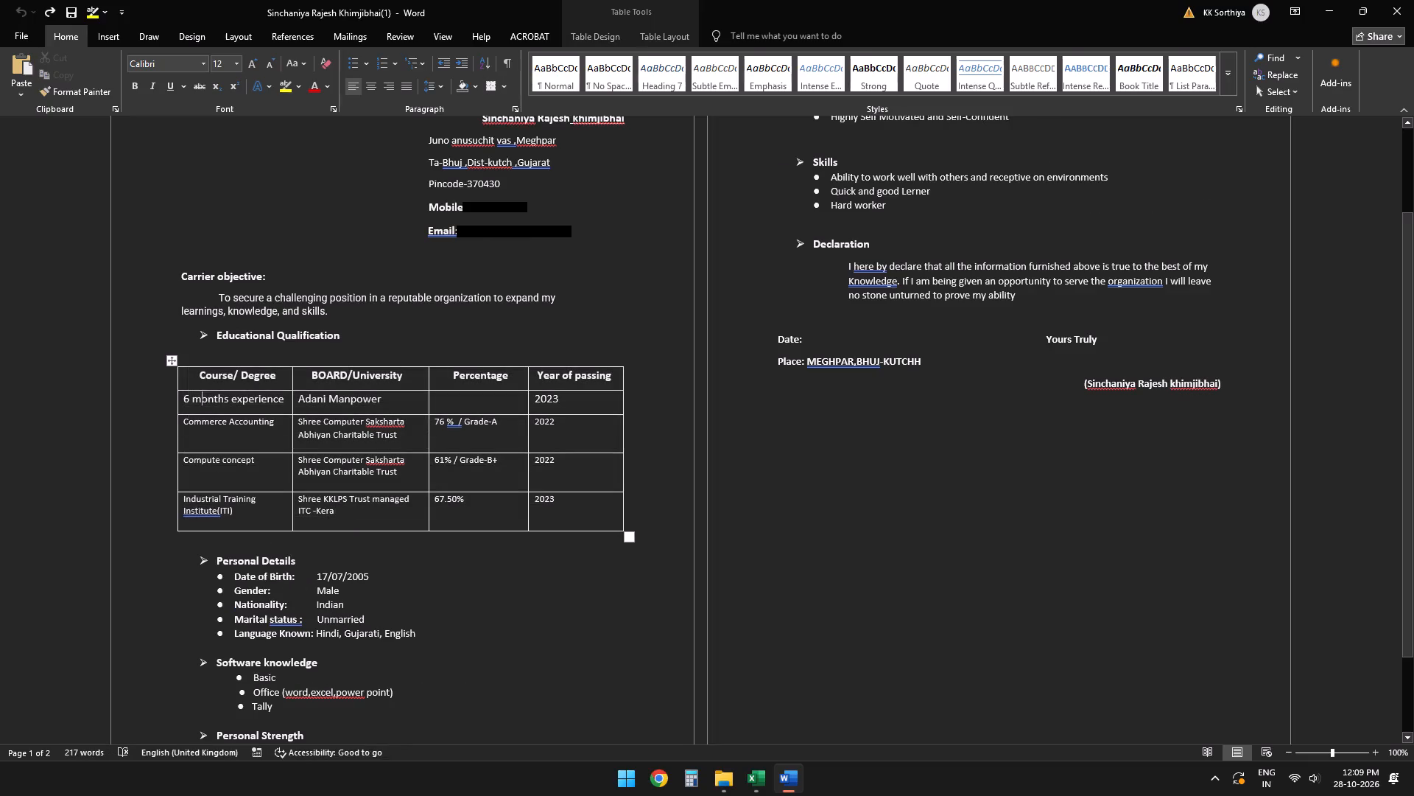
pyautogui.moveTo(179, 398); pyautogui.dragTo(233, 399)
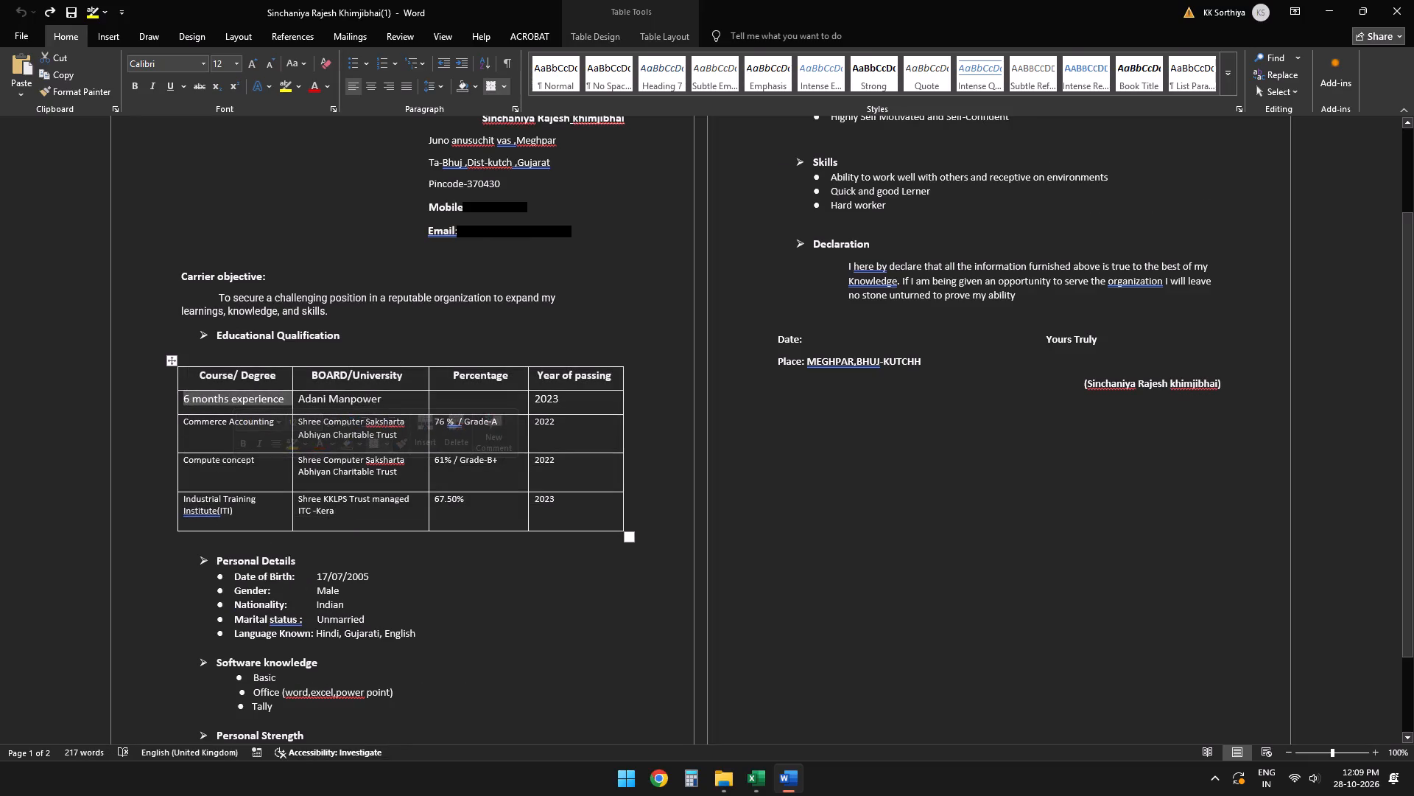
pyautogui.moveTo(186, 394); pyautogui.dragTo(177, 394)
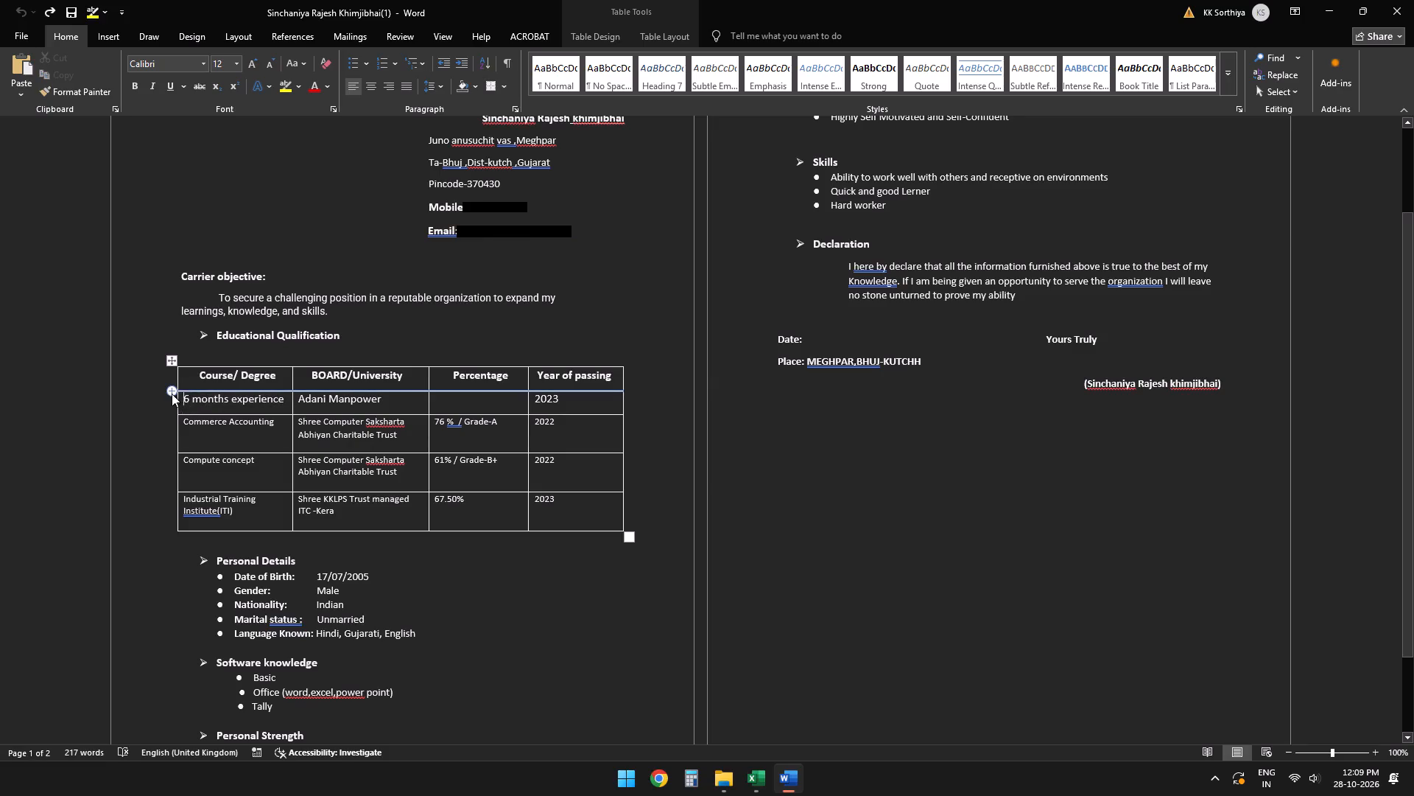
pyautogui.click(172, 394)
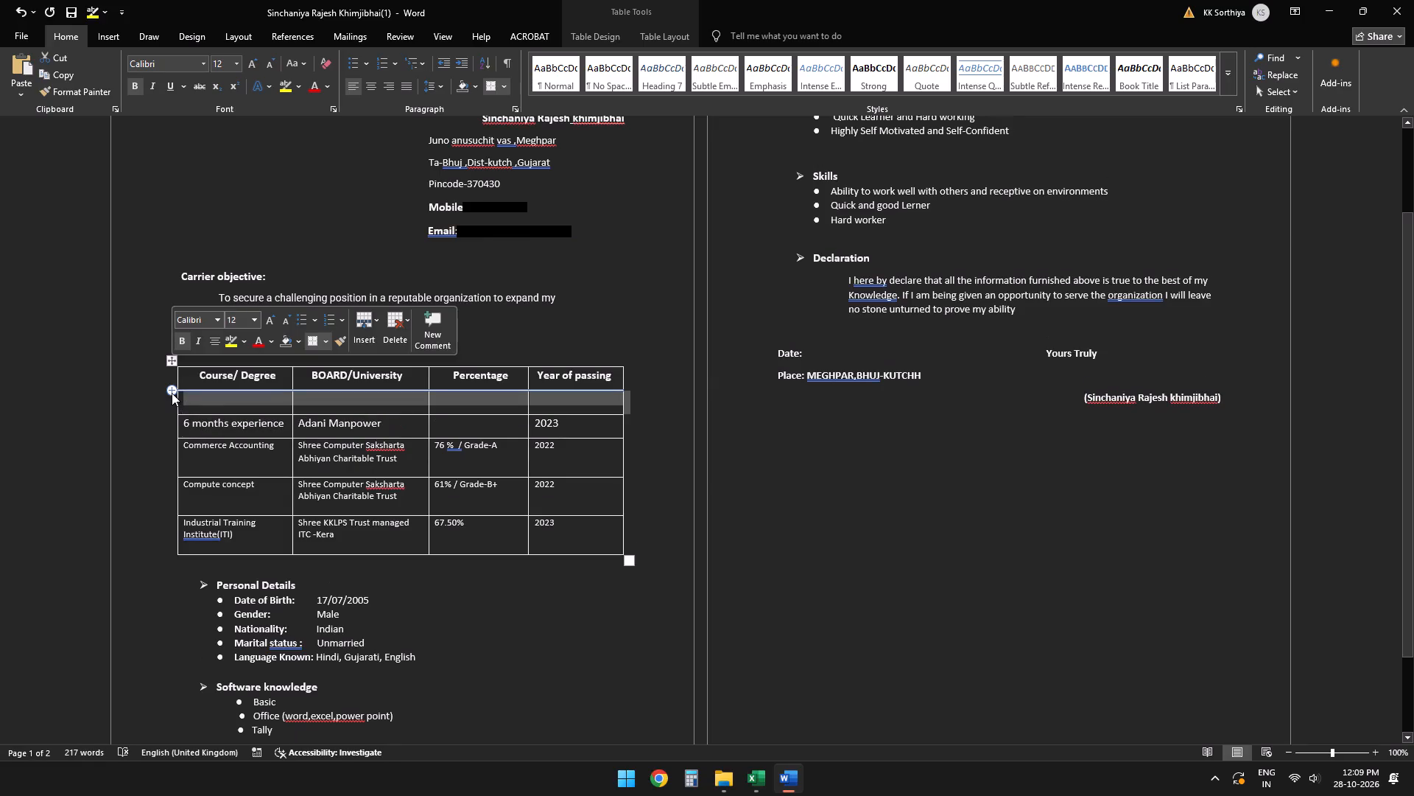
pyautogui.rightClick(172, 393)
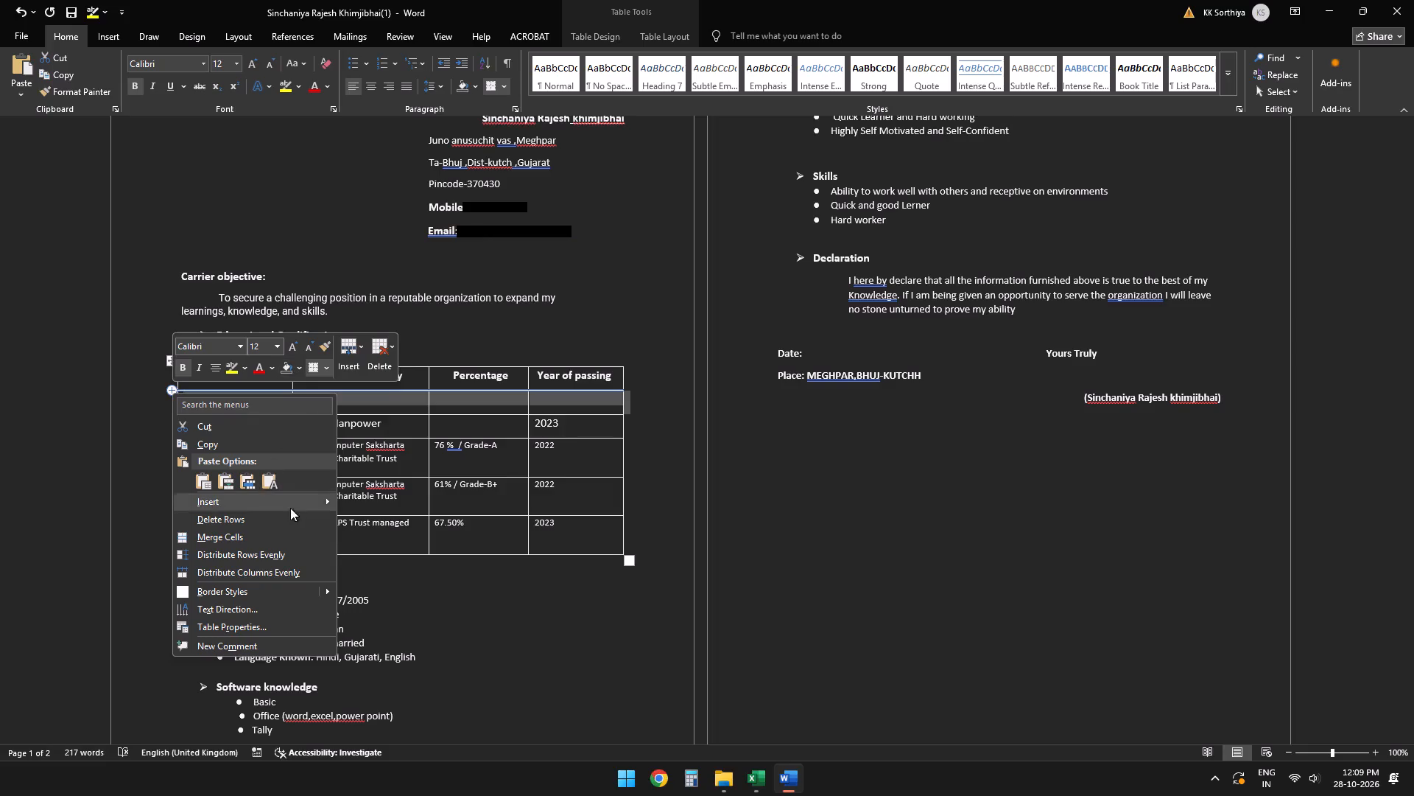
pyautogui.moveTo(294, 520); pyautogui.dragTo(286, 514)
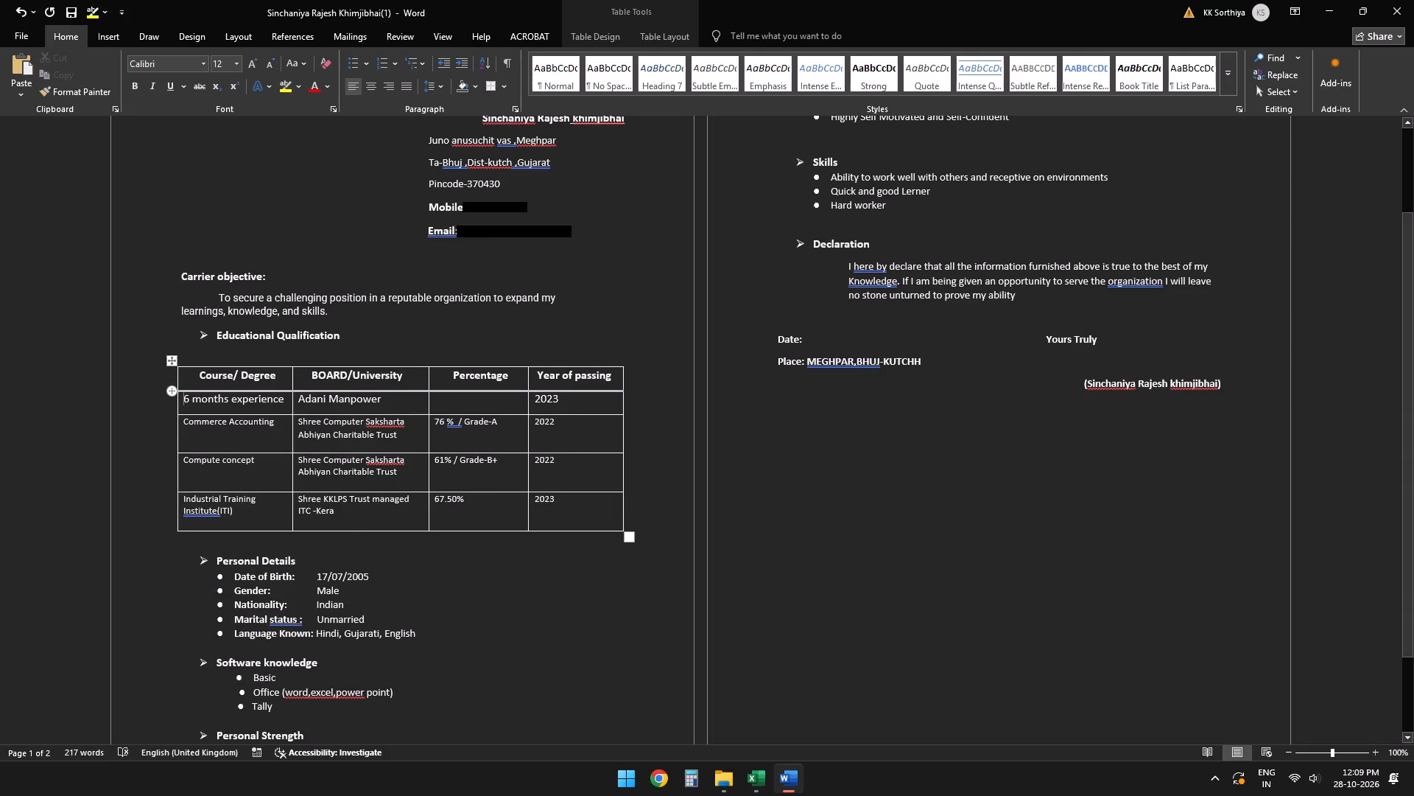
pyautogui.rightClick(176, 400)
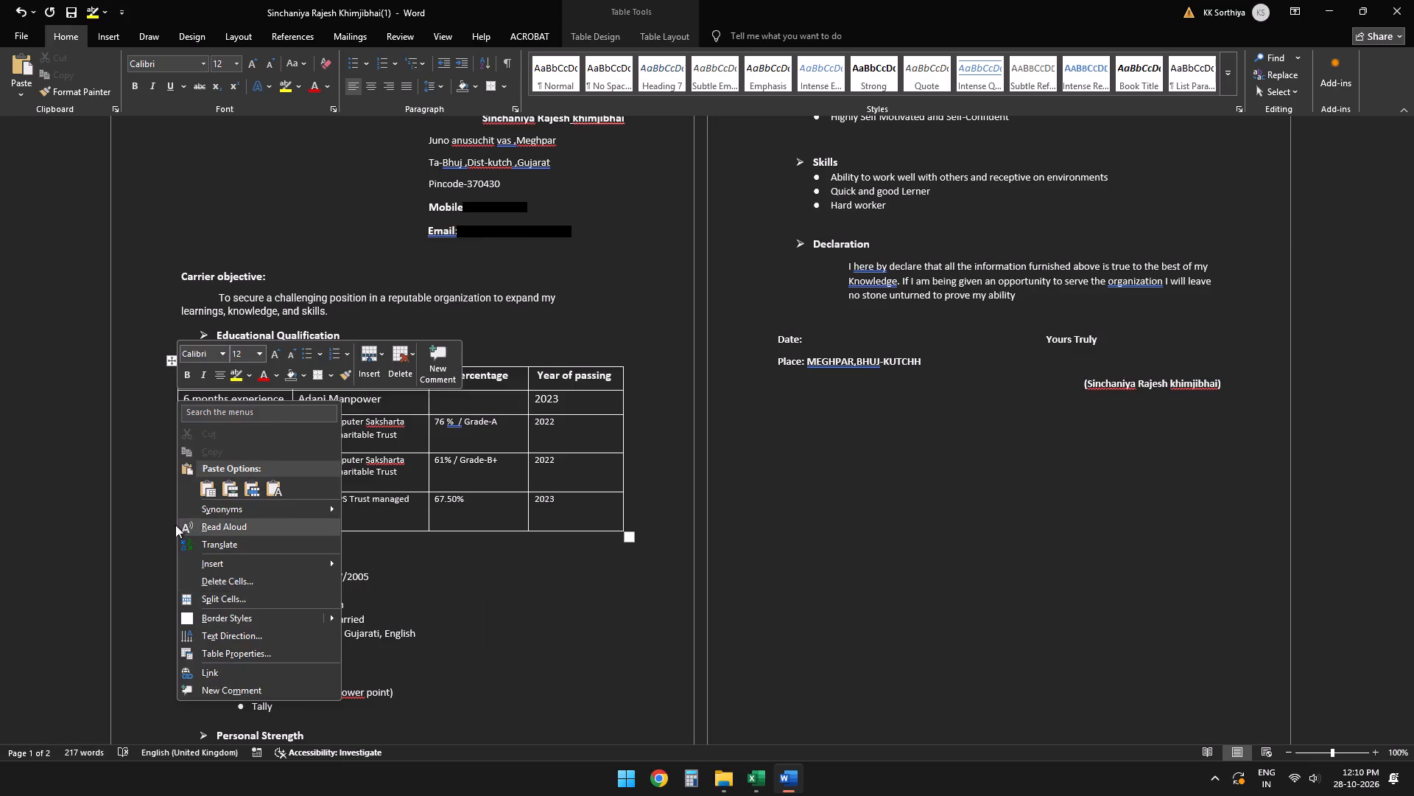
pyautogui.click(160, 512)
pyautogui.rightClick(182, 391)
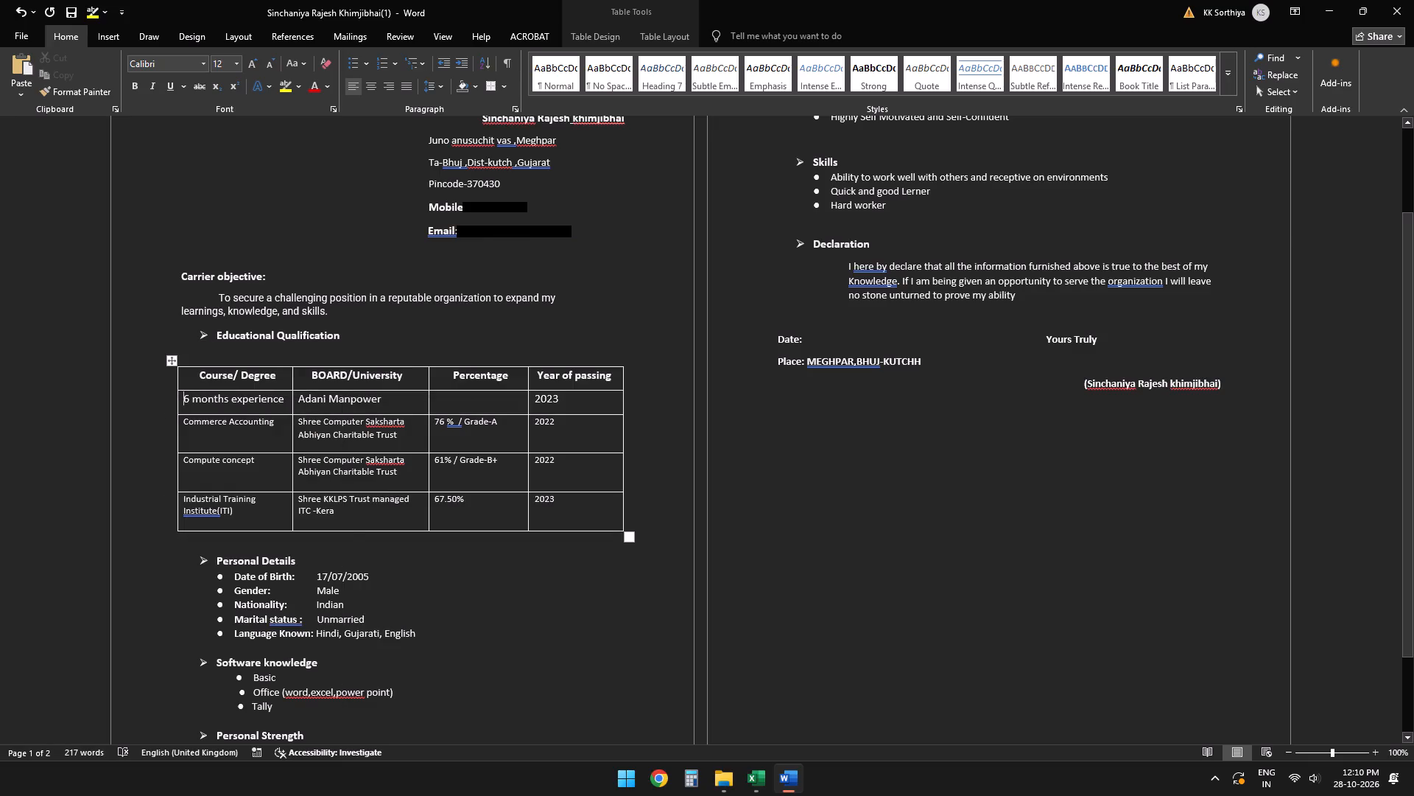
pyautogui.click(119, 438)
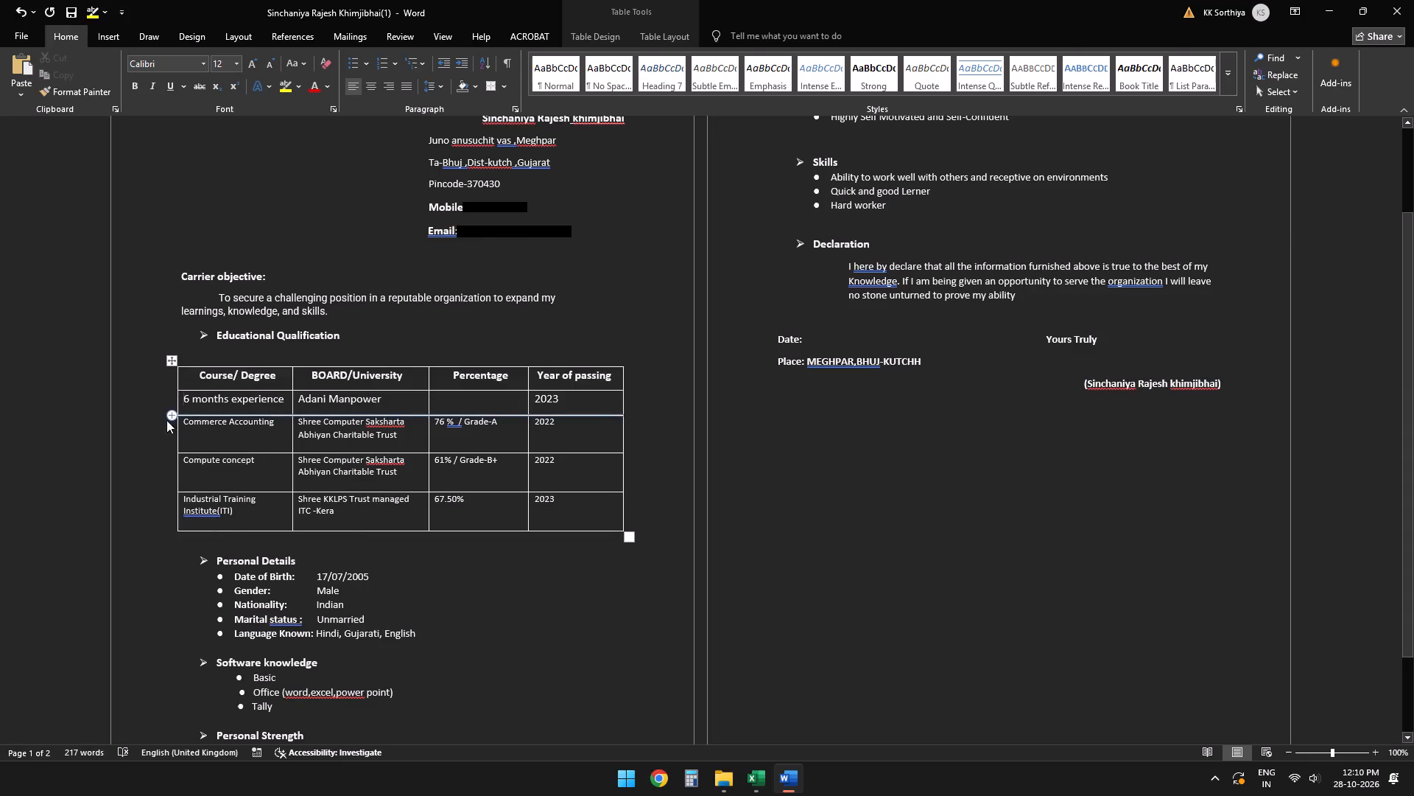
# Delete the entire "6 months experience" row from the Educational Qualification table.
pyautogui.moveTo(181, 397); pyautogui.dragTo(537, 404)
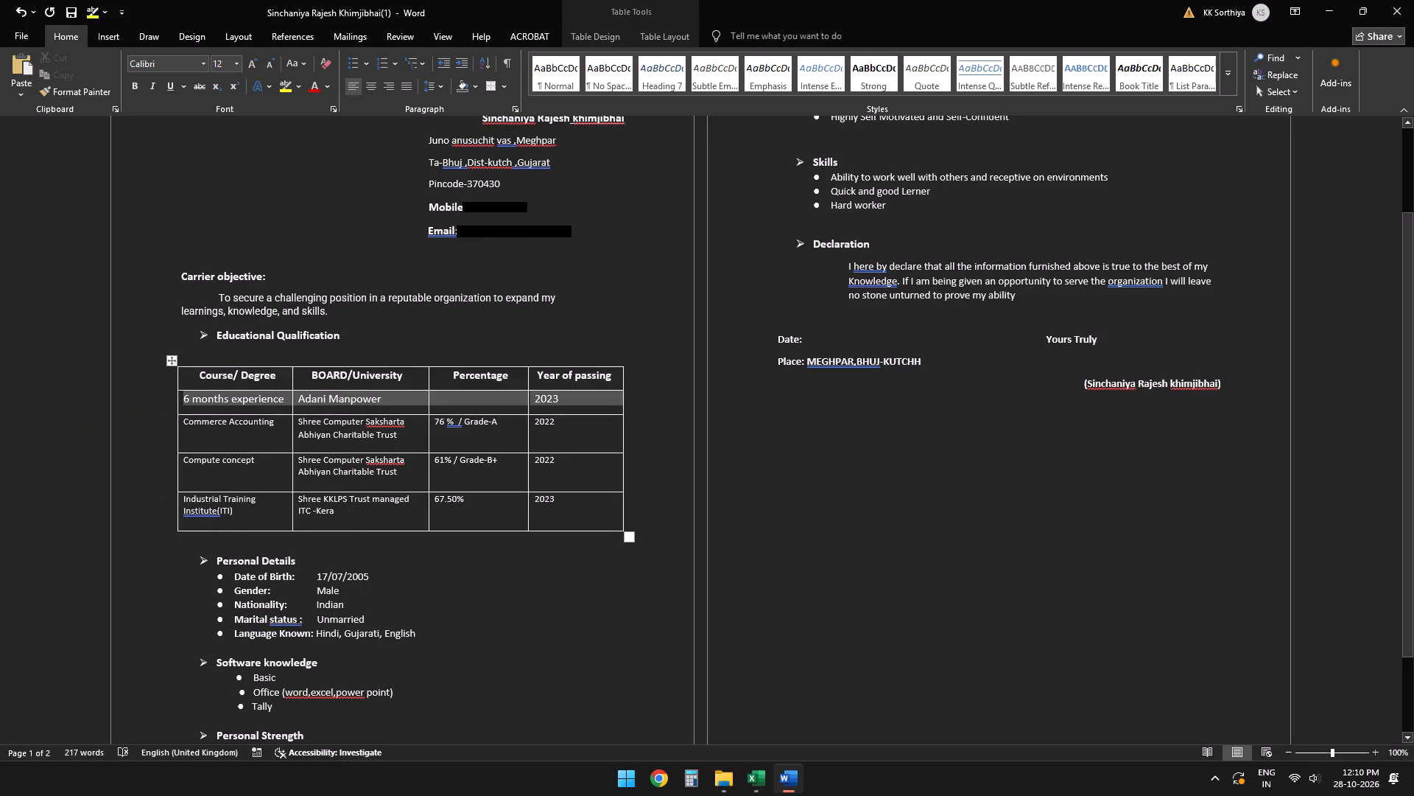
pyautogui.moveTo(537, 404); pyautogui.dragTo(552, 405)
pyautogui.rightClick(197, 394)
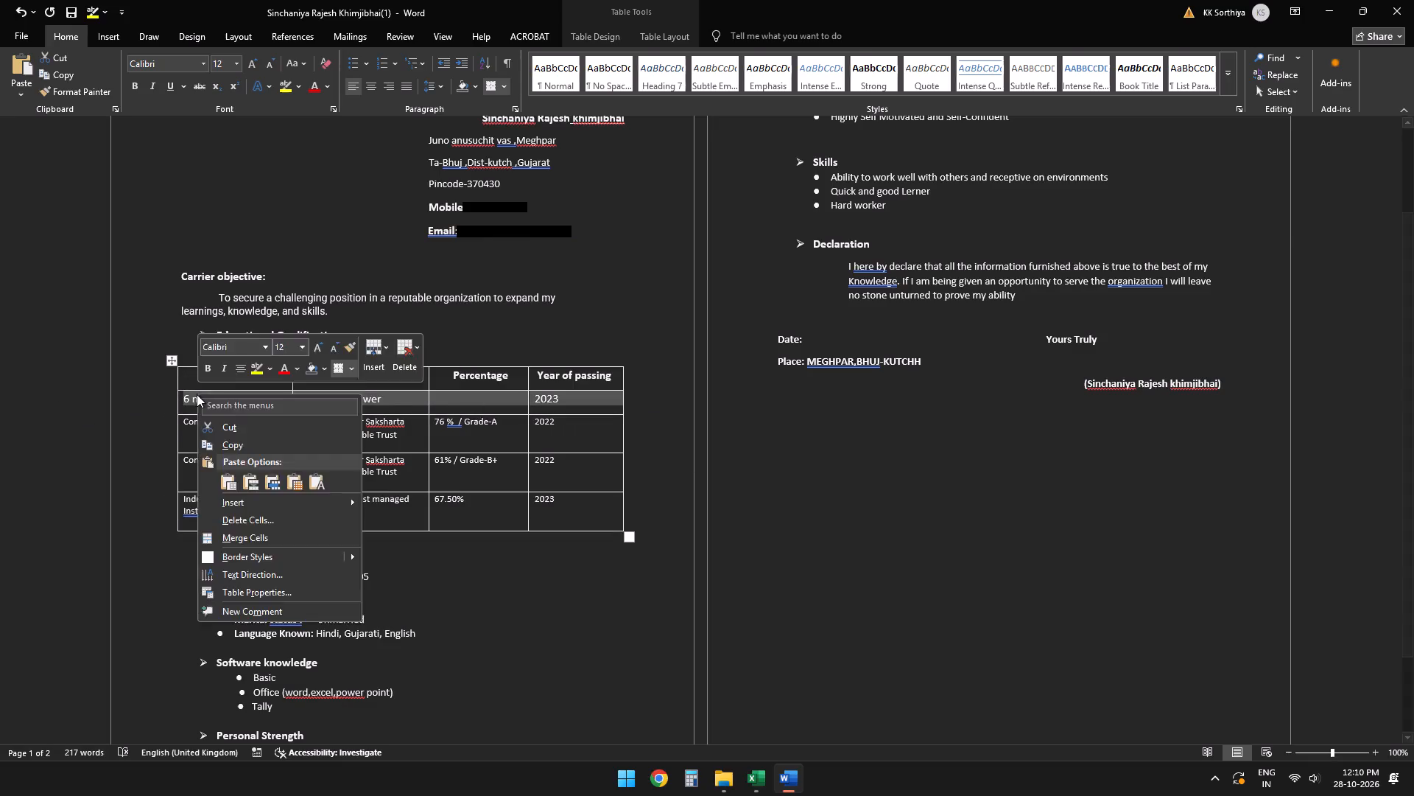
pyautogui.click(254, 523)
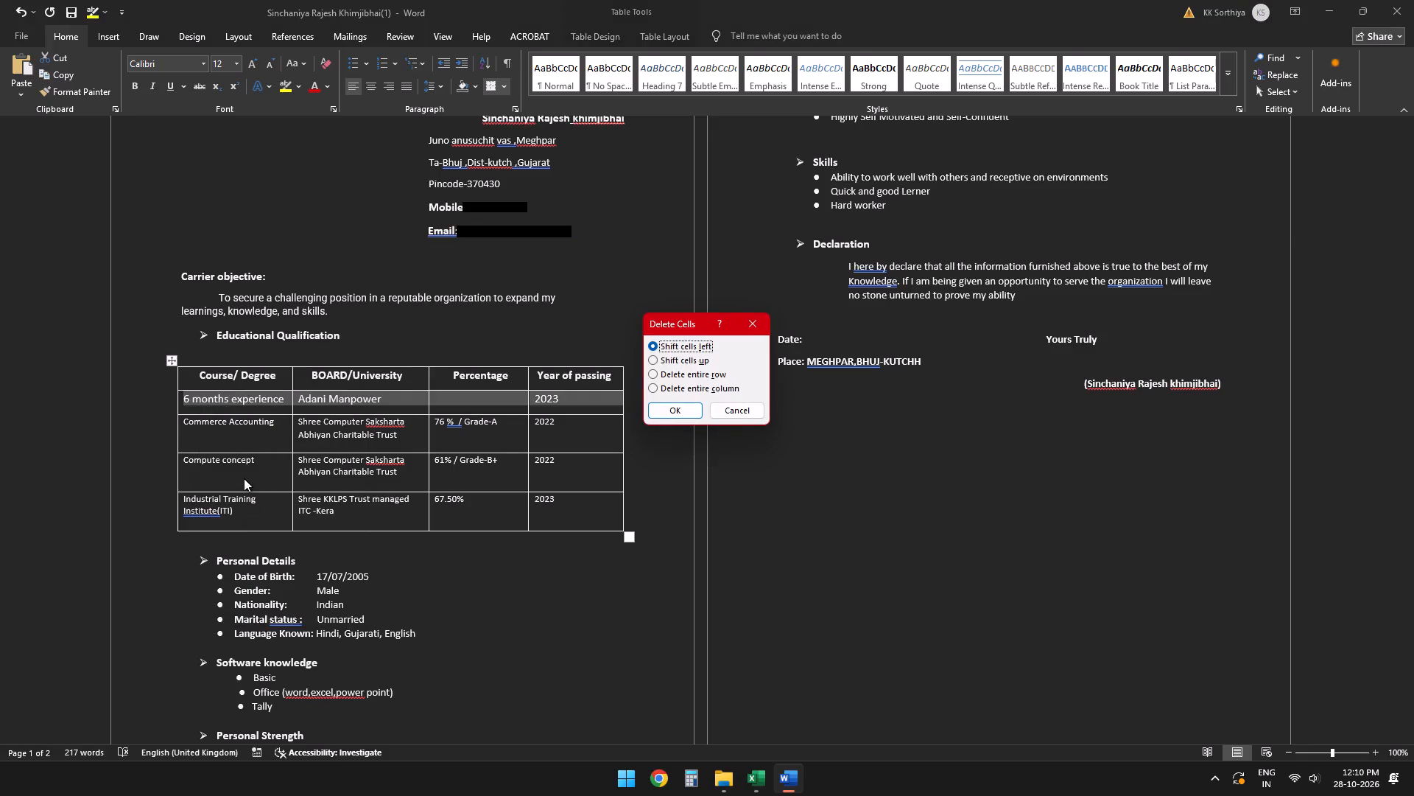
pyautogui.click(675, 372)
pyautogui.click(681, 411)
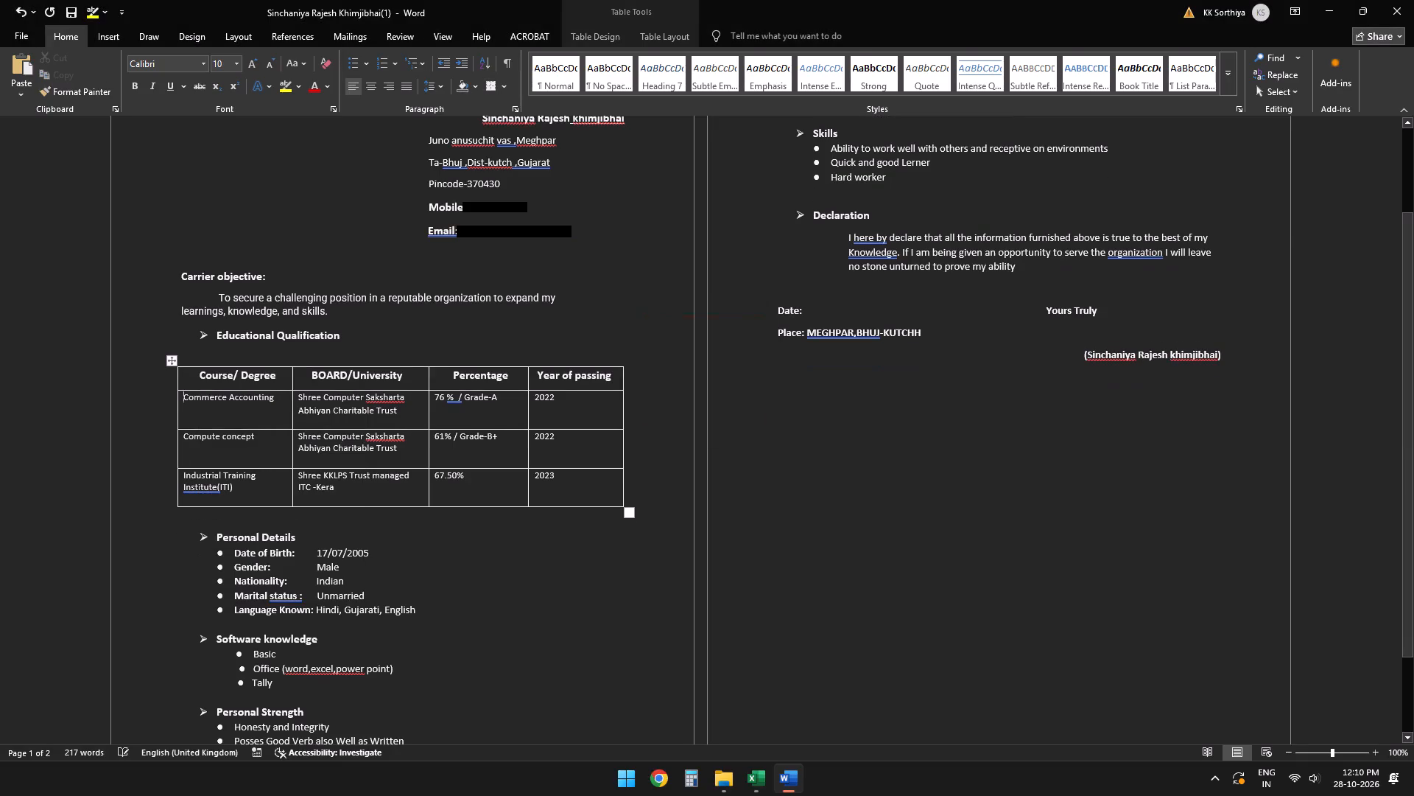
pyautogui.click(398, 430)
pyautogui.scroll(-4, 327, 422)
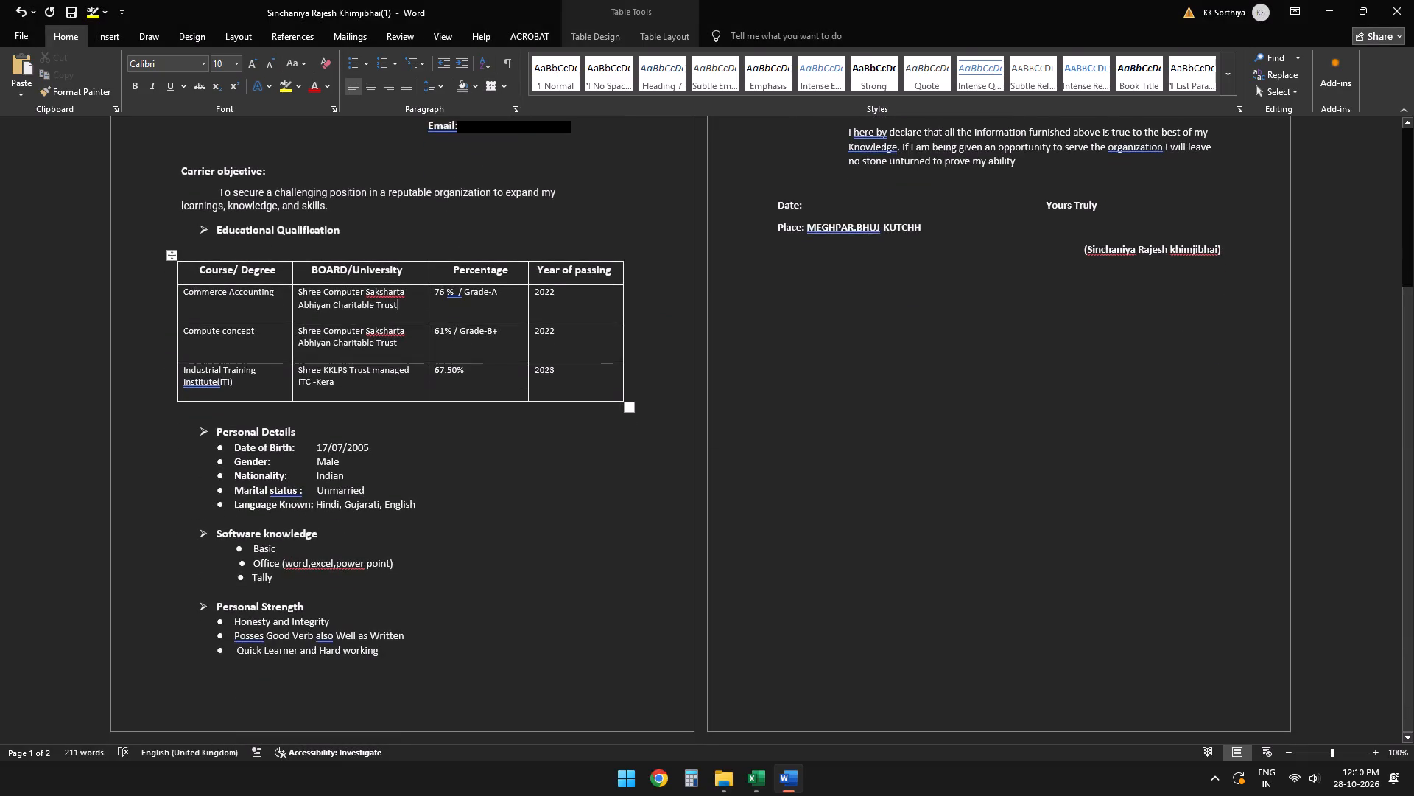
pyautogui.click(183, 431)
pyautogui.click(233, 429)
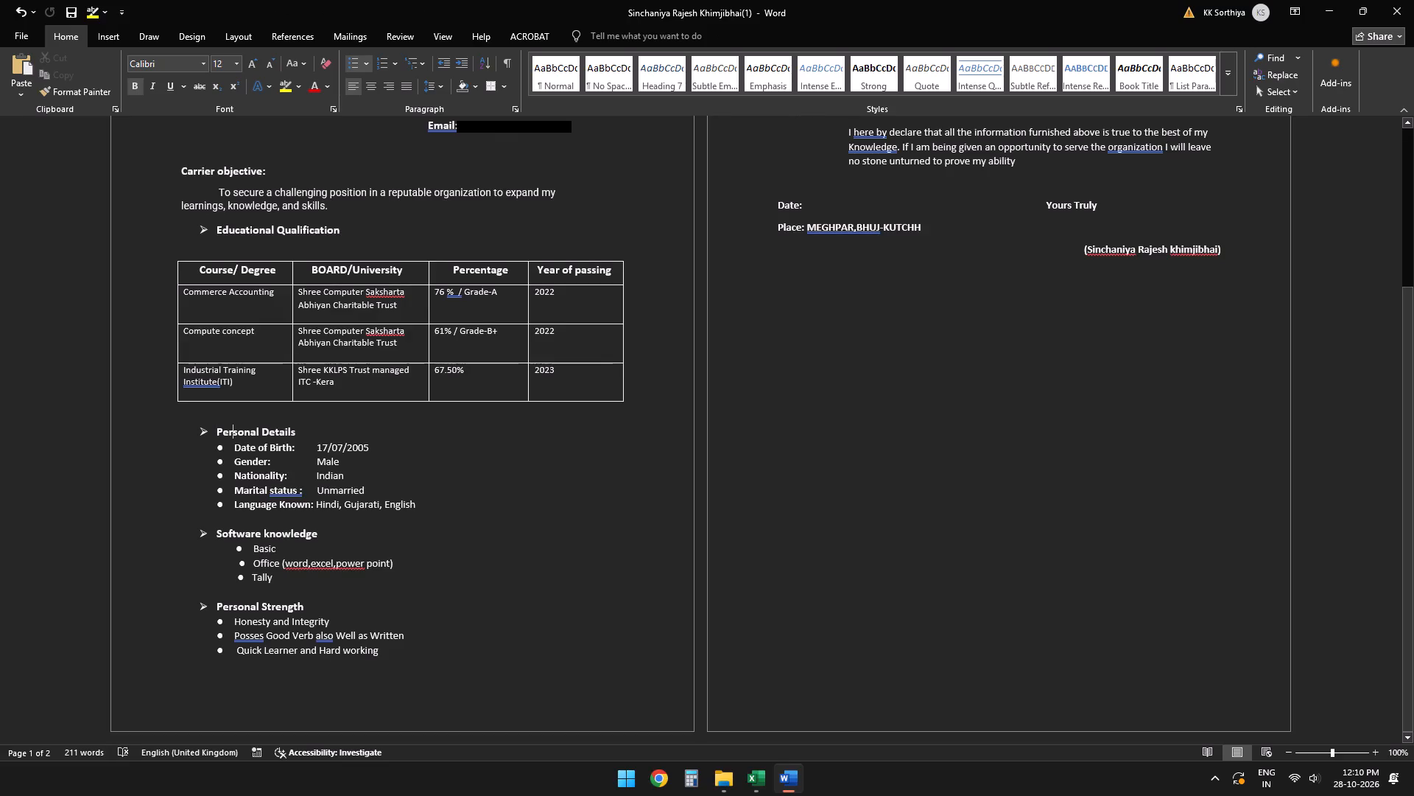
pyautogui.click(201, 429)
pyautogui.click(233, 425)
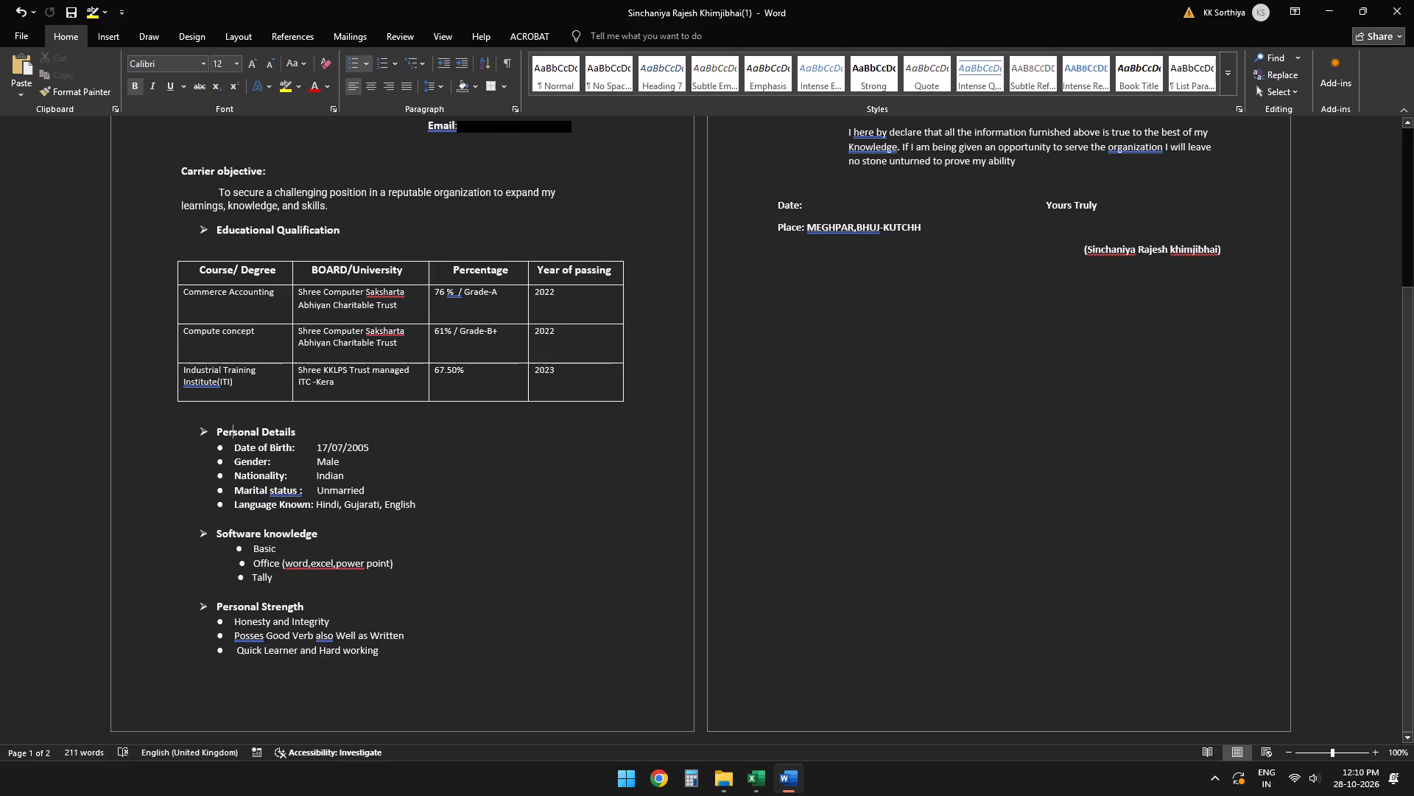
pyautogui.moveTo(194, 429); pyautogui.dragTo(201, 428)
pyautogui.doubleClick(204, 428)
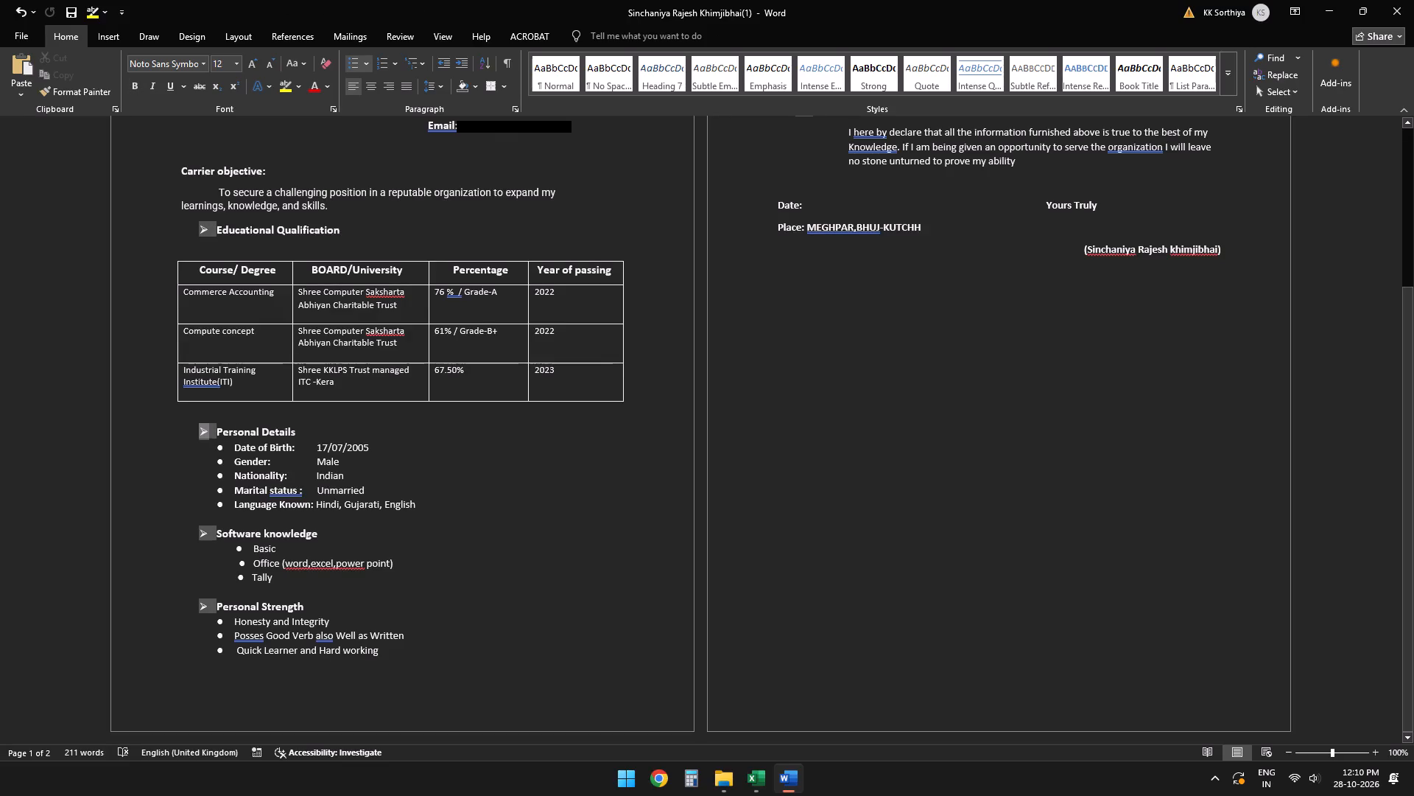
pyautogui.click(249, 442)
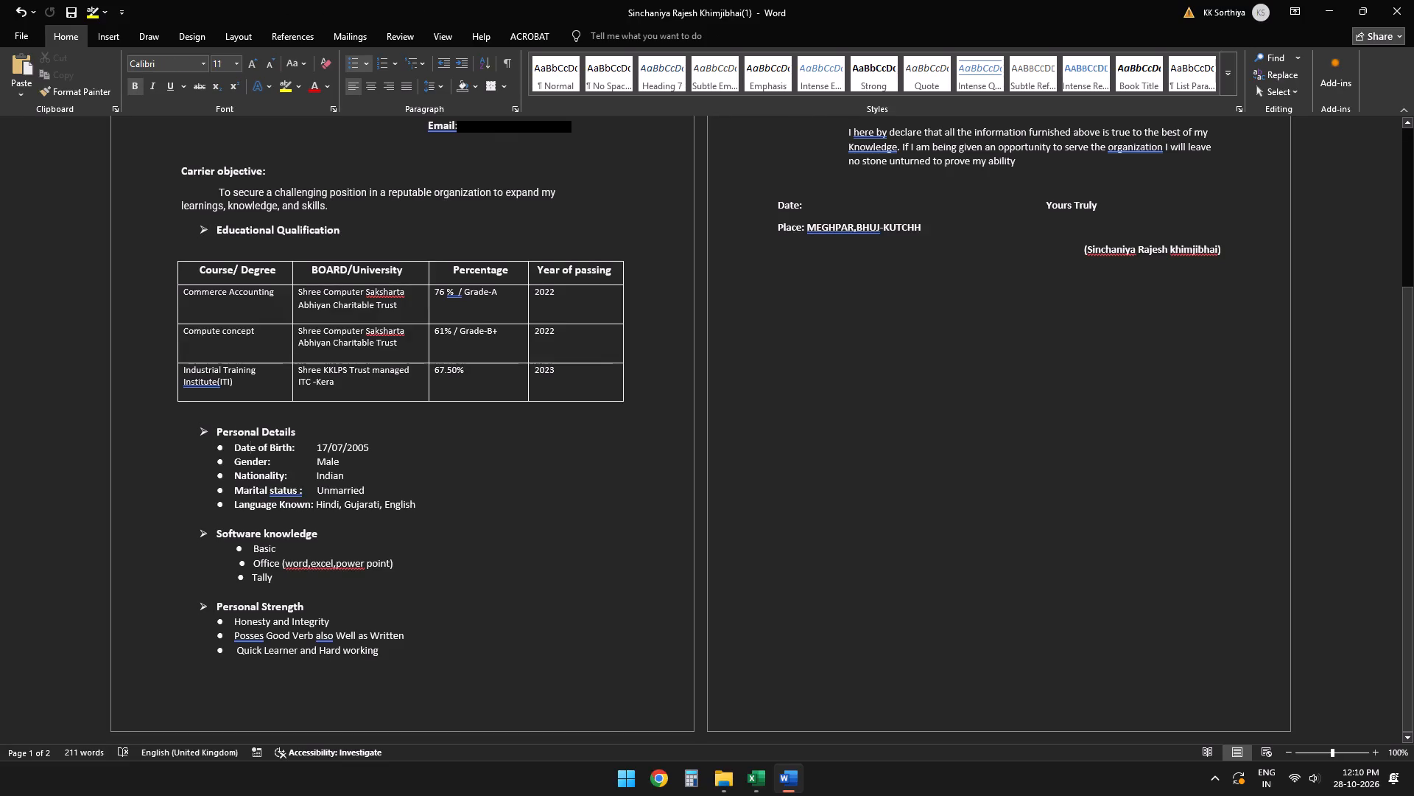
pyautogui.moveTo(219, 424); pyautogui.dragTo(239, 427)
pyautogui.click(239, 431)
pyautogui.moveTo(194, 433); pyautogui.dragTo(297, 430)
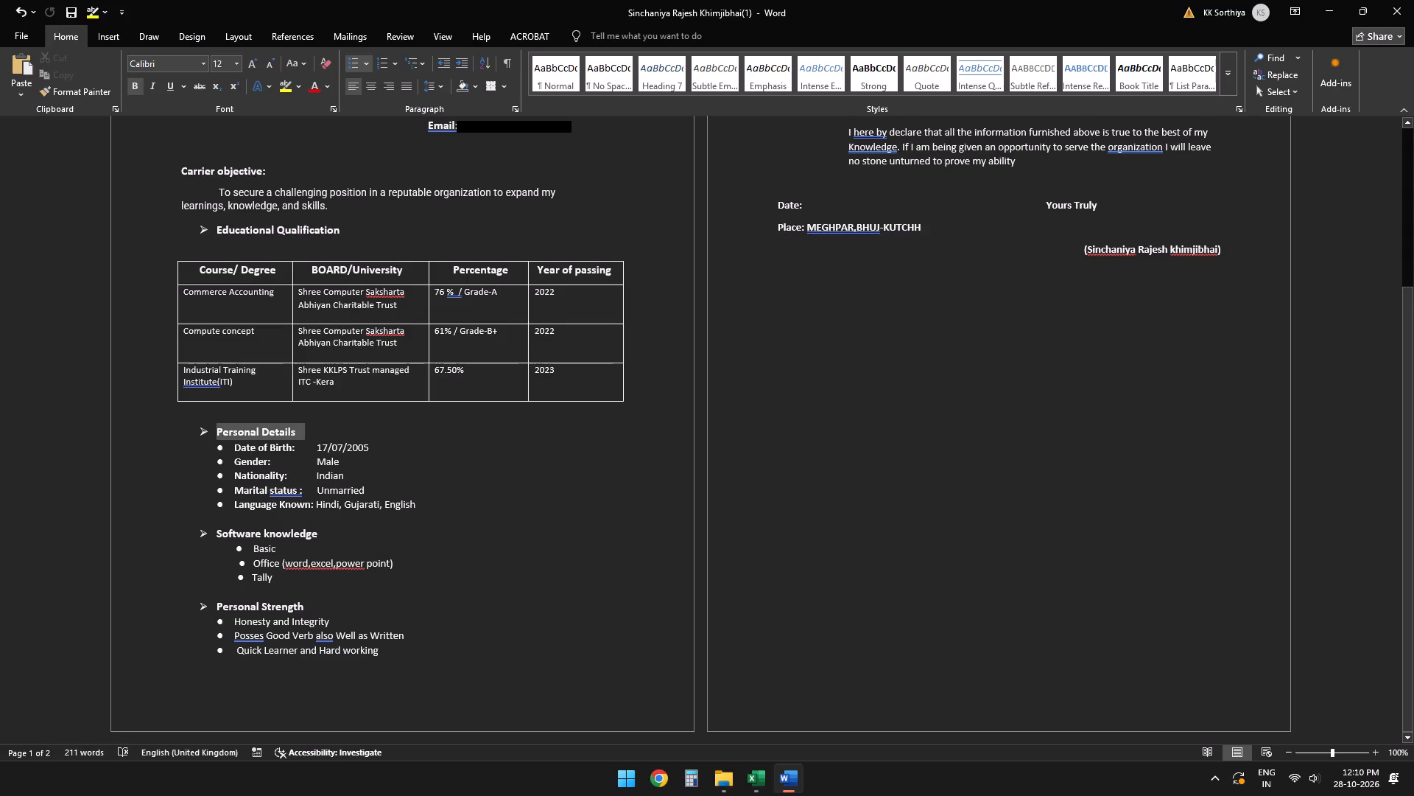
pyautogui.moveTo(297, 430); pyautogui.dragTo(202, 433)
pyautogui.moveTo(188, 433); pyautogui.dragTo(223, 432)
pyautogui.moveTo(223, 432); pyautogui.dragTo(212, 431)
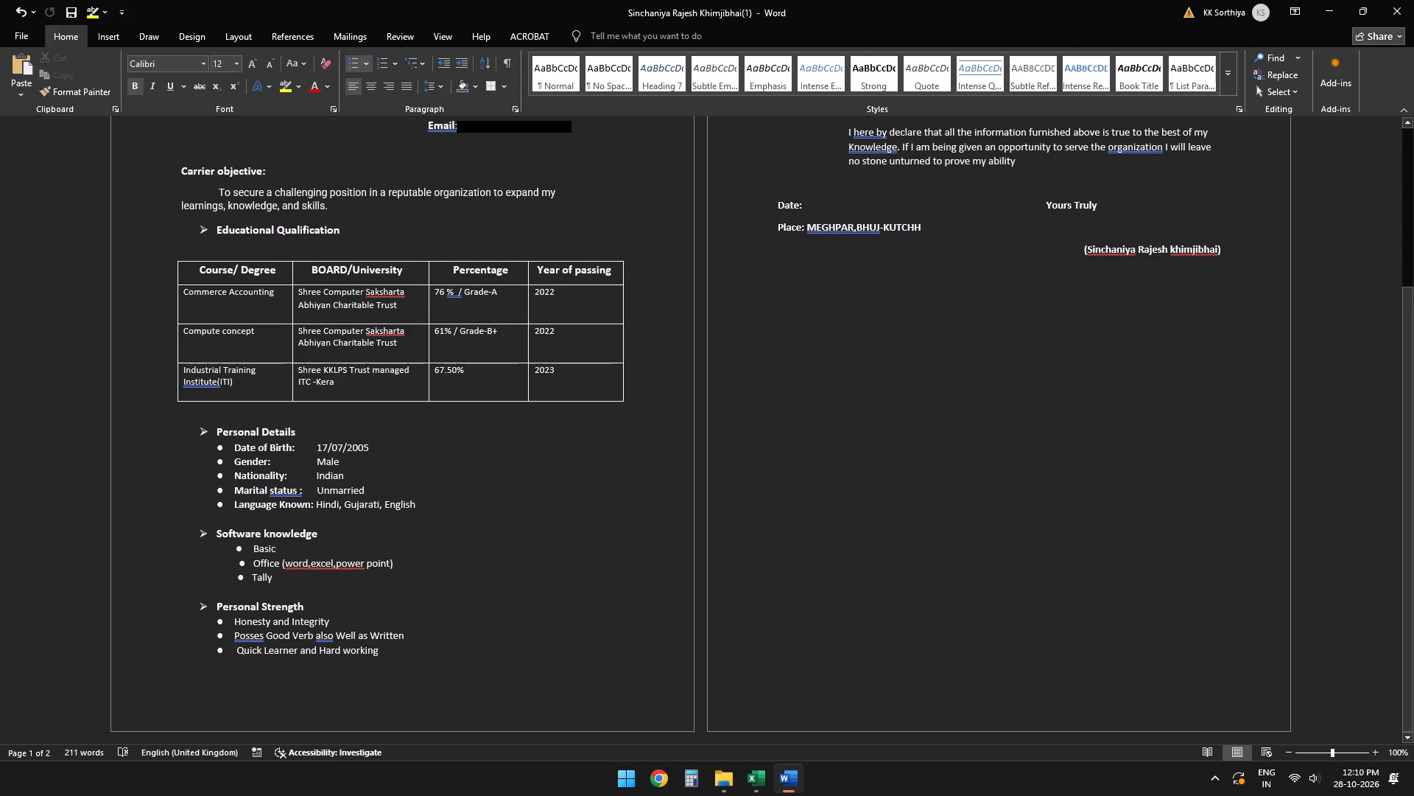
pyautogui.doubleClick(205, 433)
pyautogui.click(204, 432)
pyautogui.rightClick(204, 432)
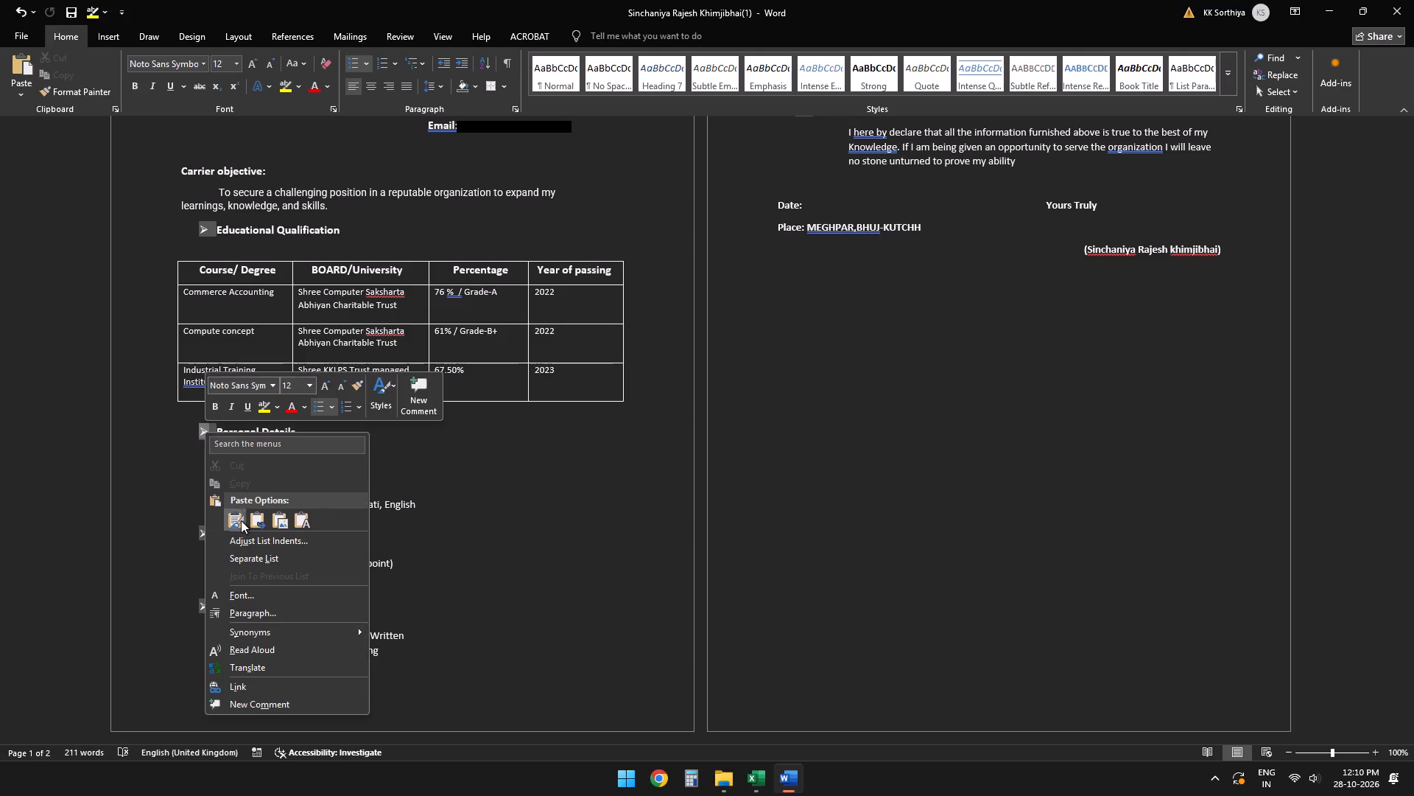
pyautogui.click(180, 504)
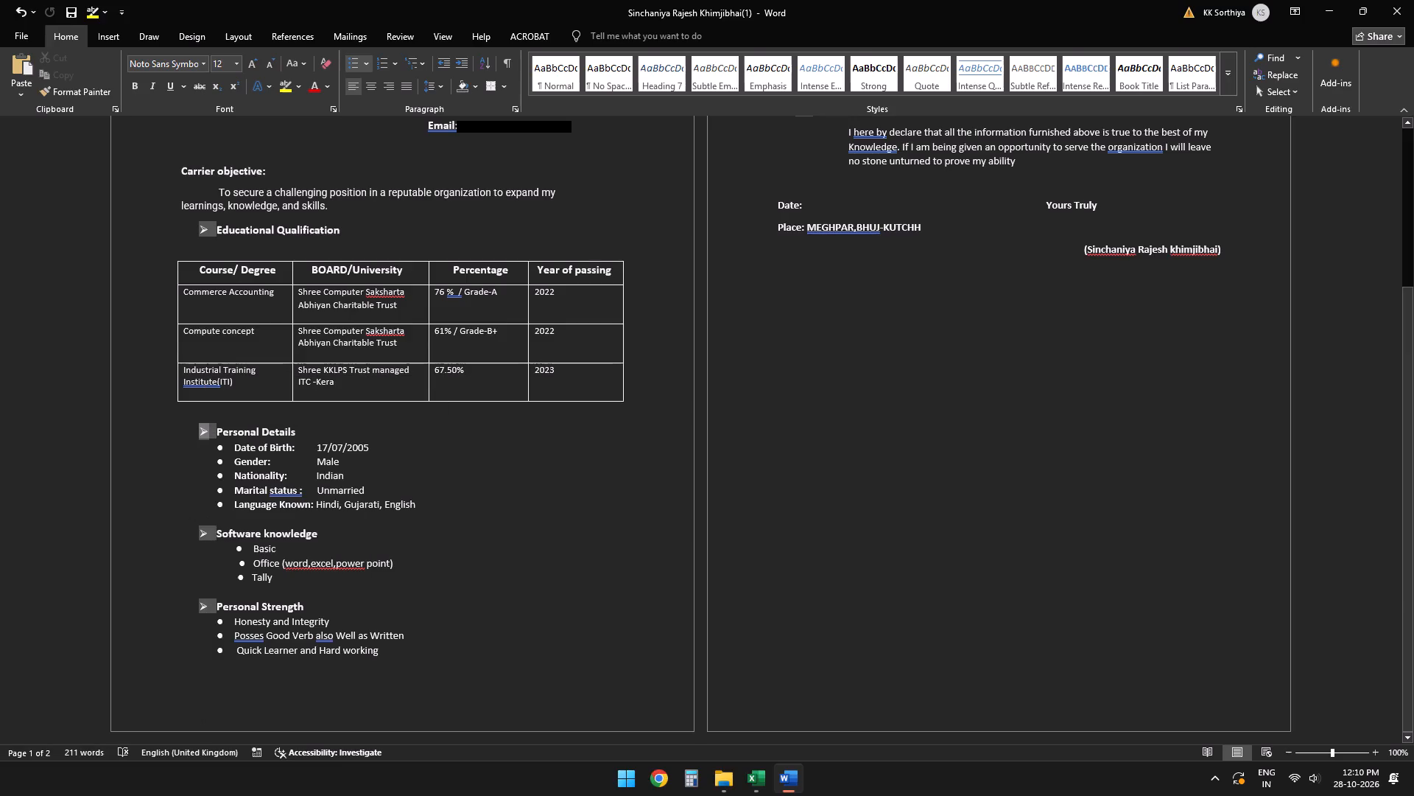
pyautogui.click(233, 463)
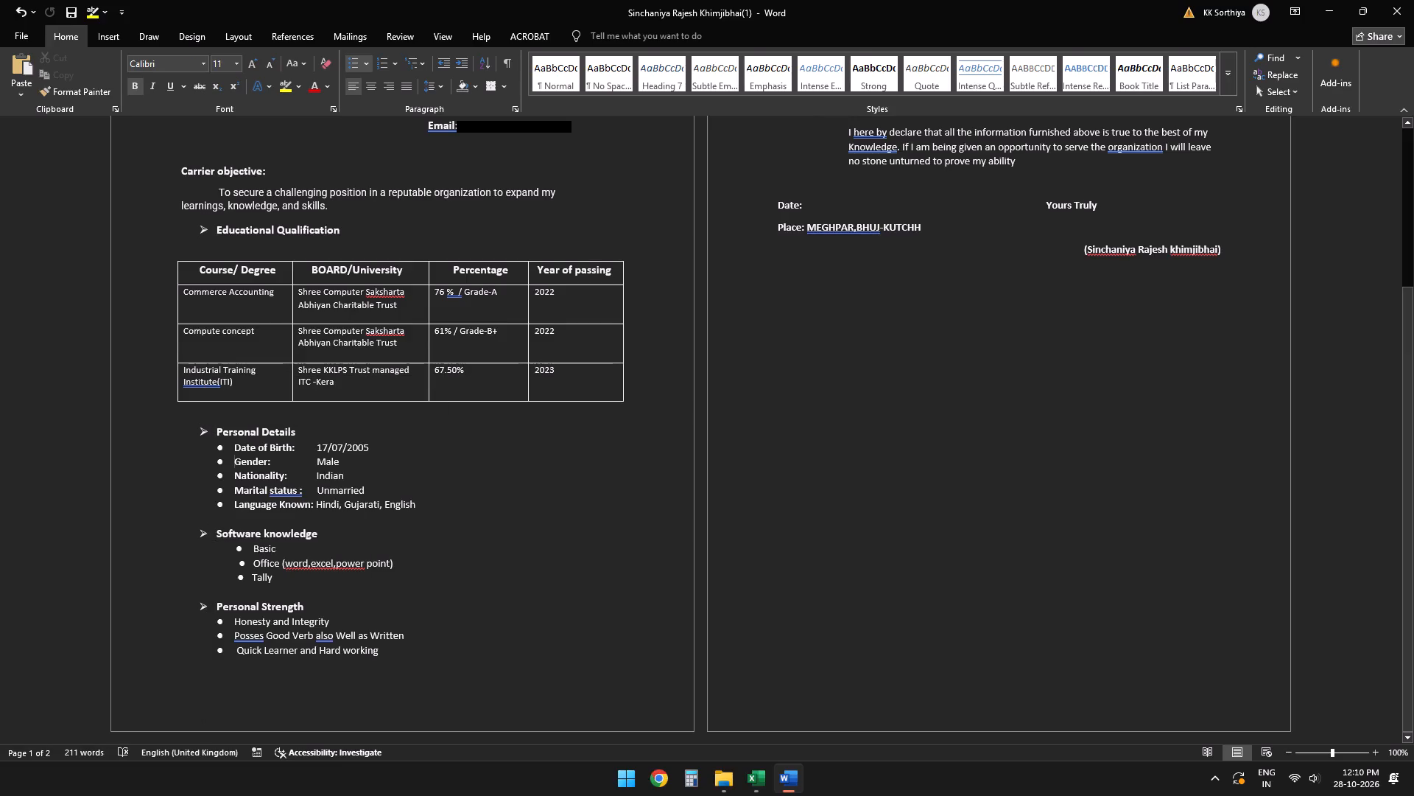
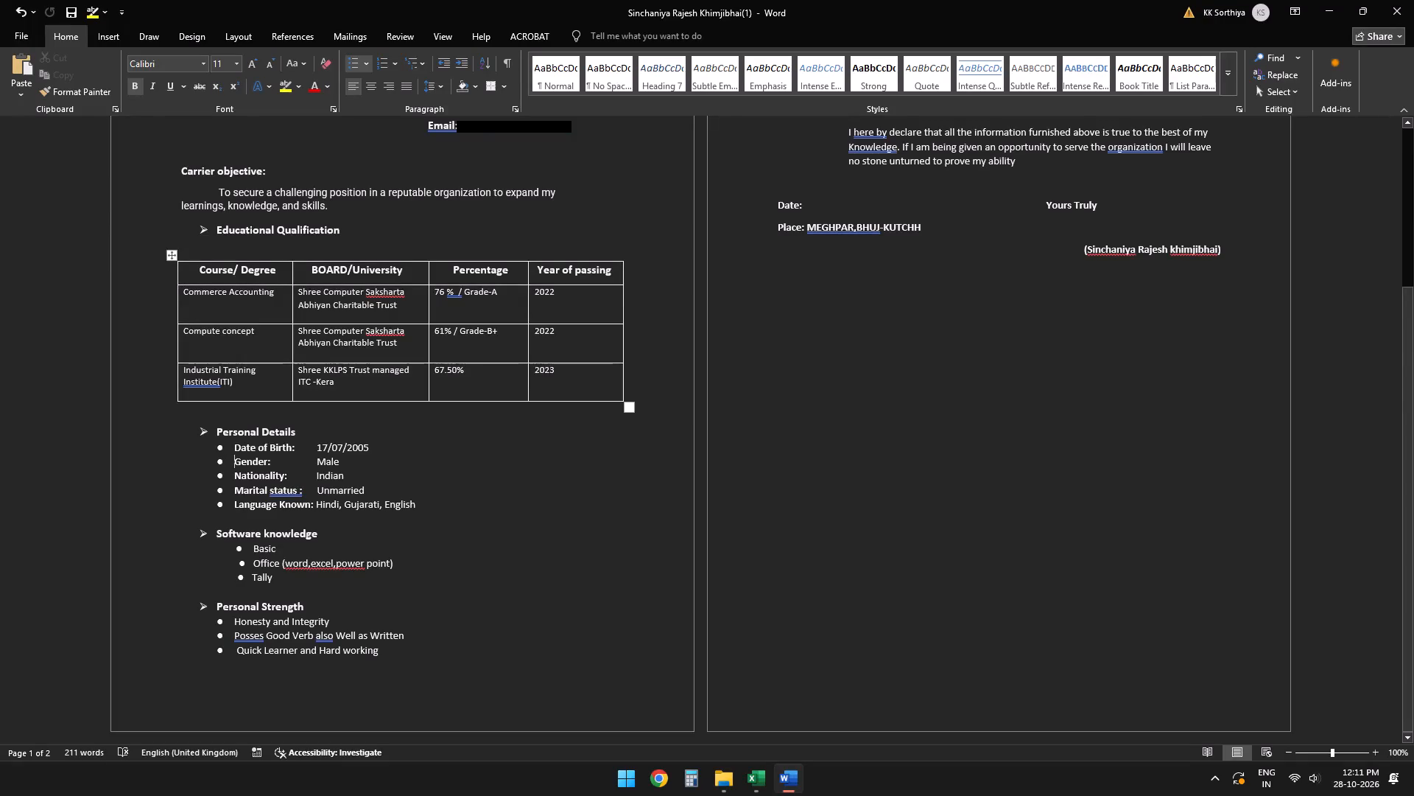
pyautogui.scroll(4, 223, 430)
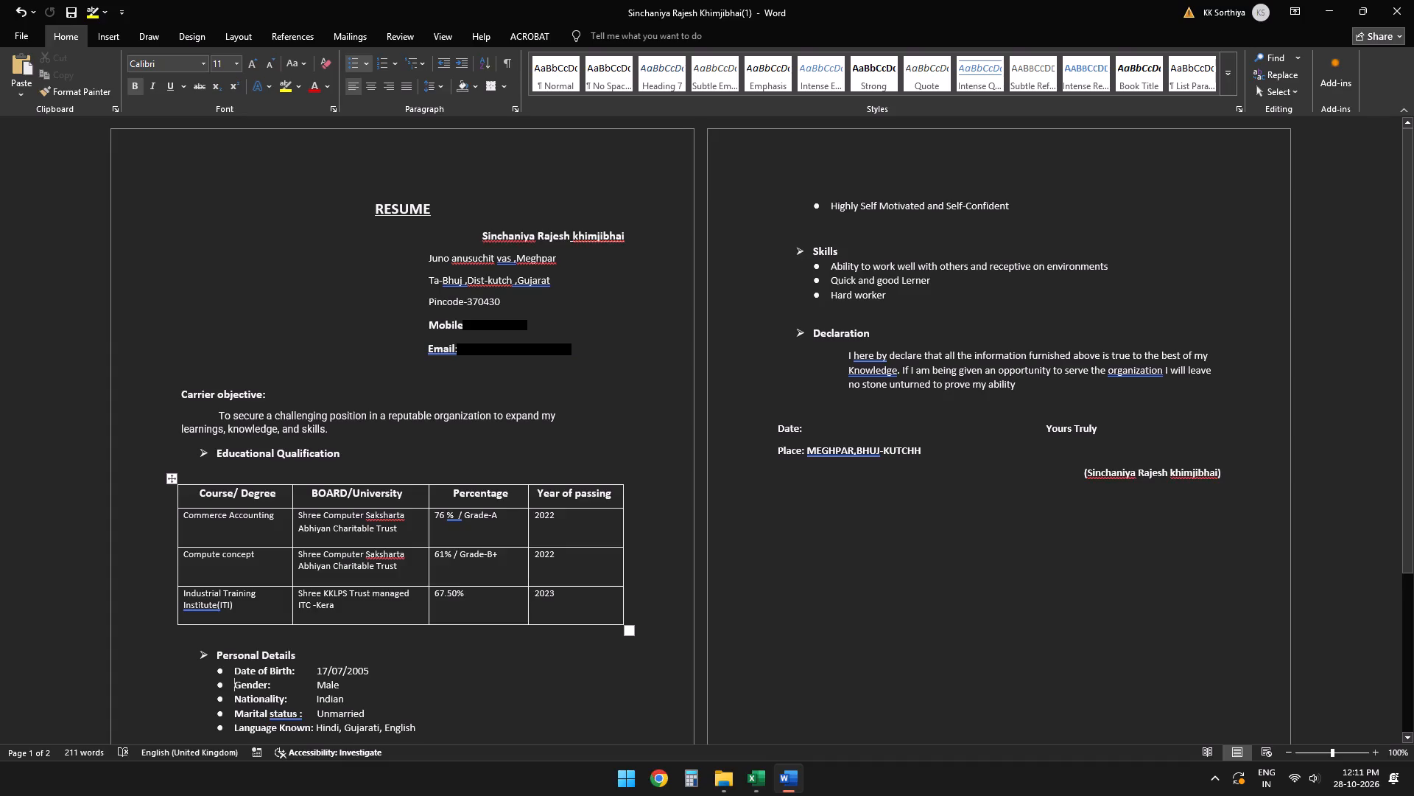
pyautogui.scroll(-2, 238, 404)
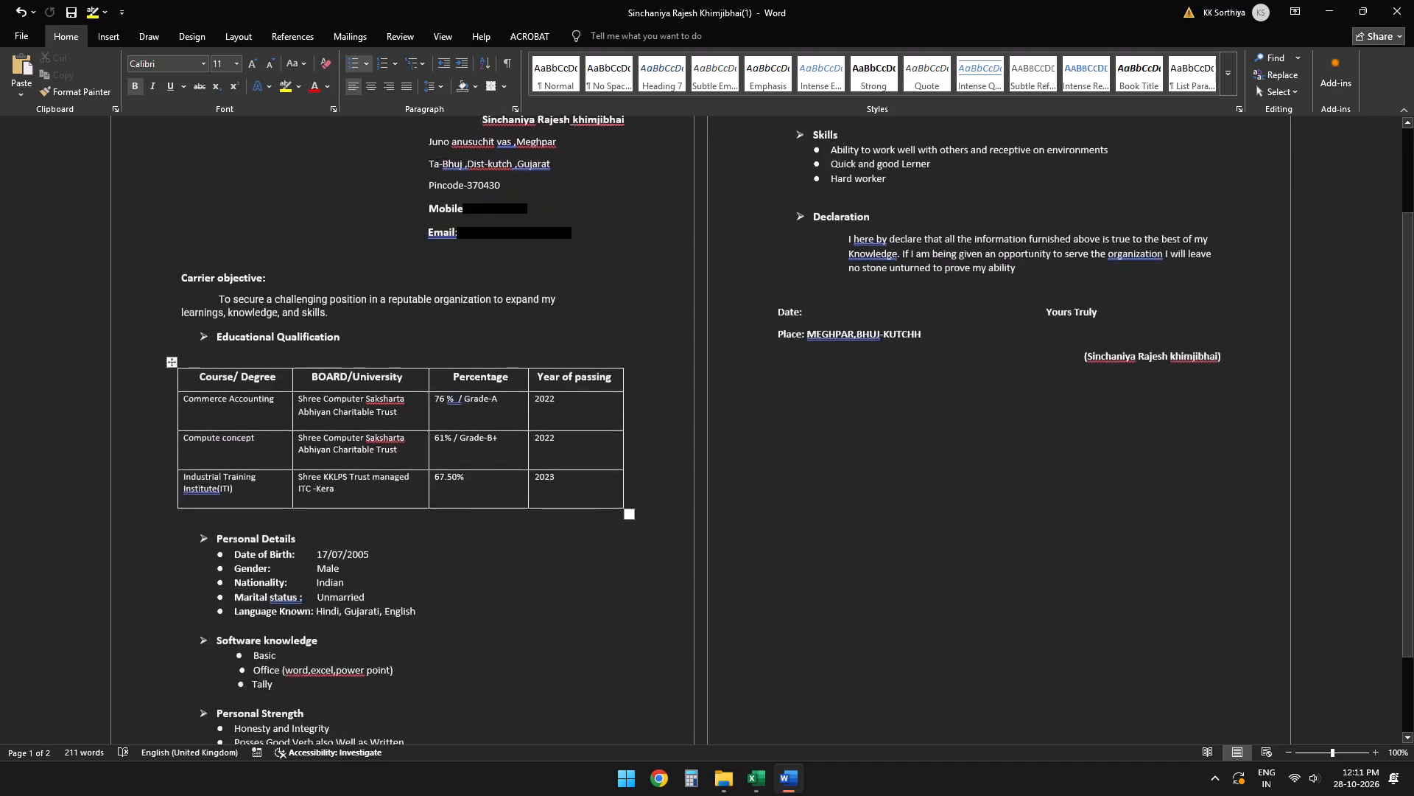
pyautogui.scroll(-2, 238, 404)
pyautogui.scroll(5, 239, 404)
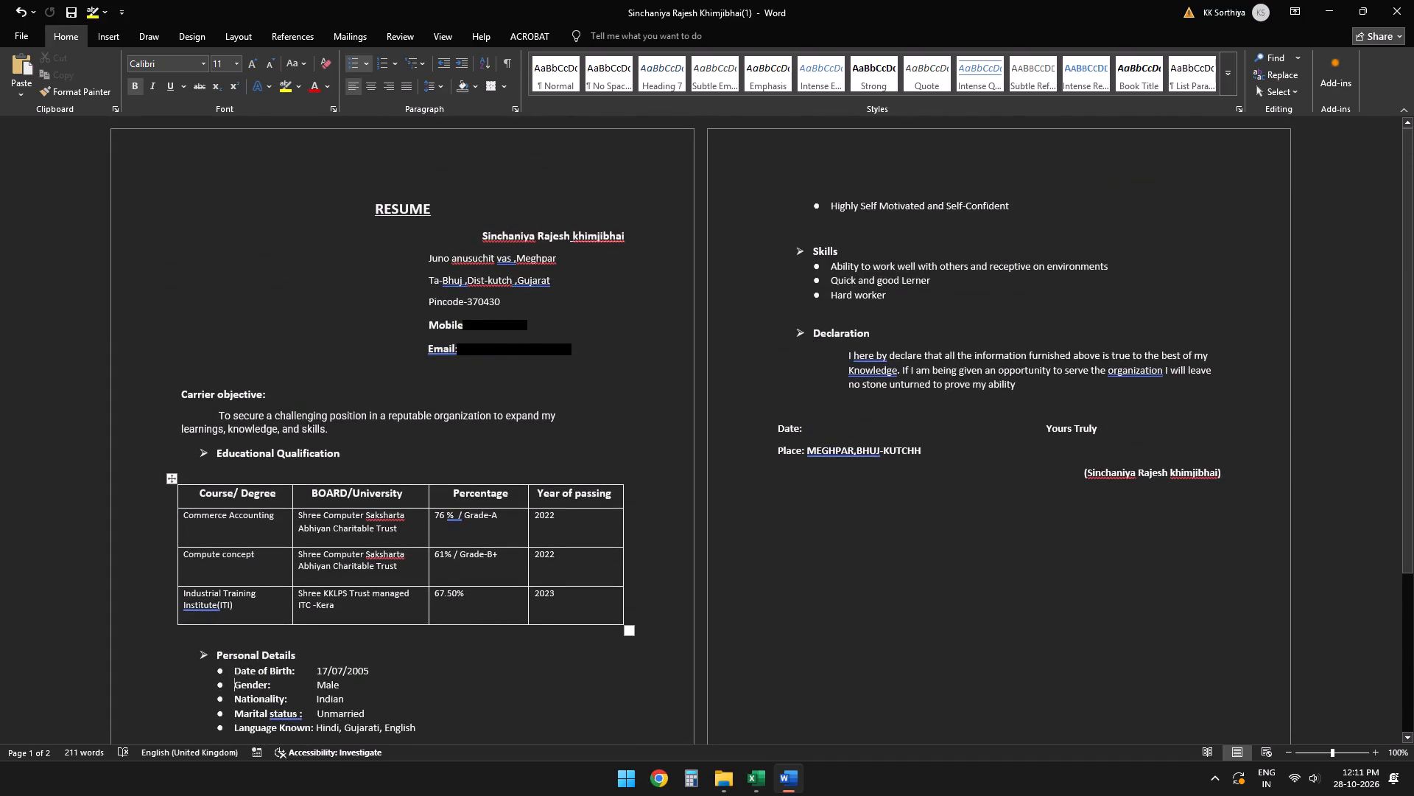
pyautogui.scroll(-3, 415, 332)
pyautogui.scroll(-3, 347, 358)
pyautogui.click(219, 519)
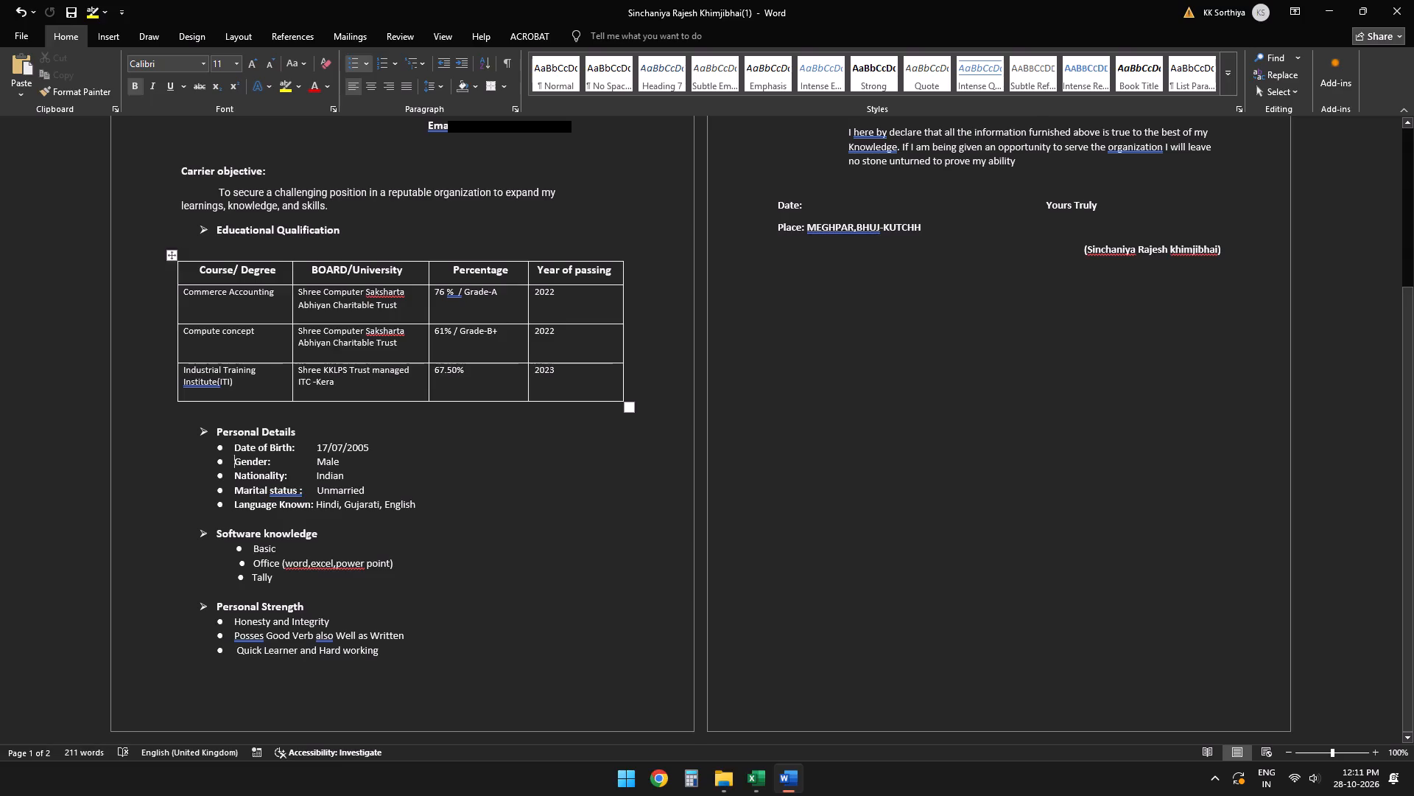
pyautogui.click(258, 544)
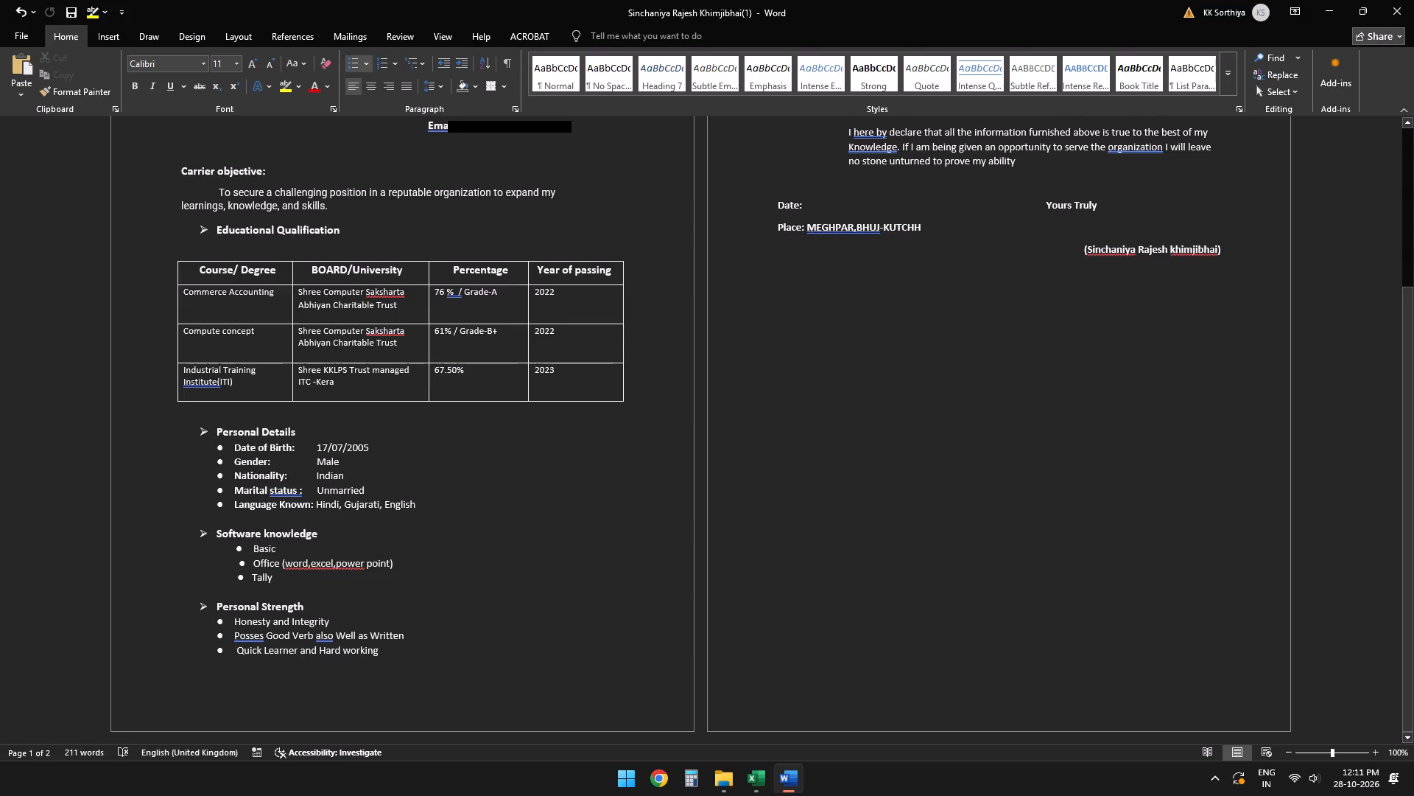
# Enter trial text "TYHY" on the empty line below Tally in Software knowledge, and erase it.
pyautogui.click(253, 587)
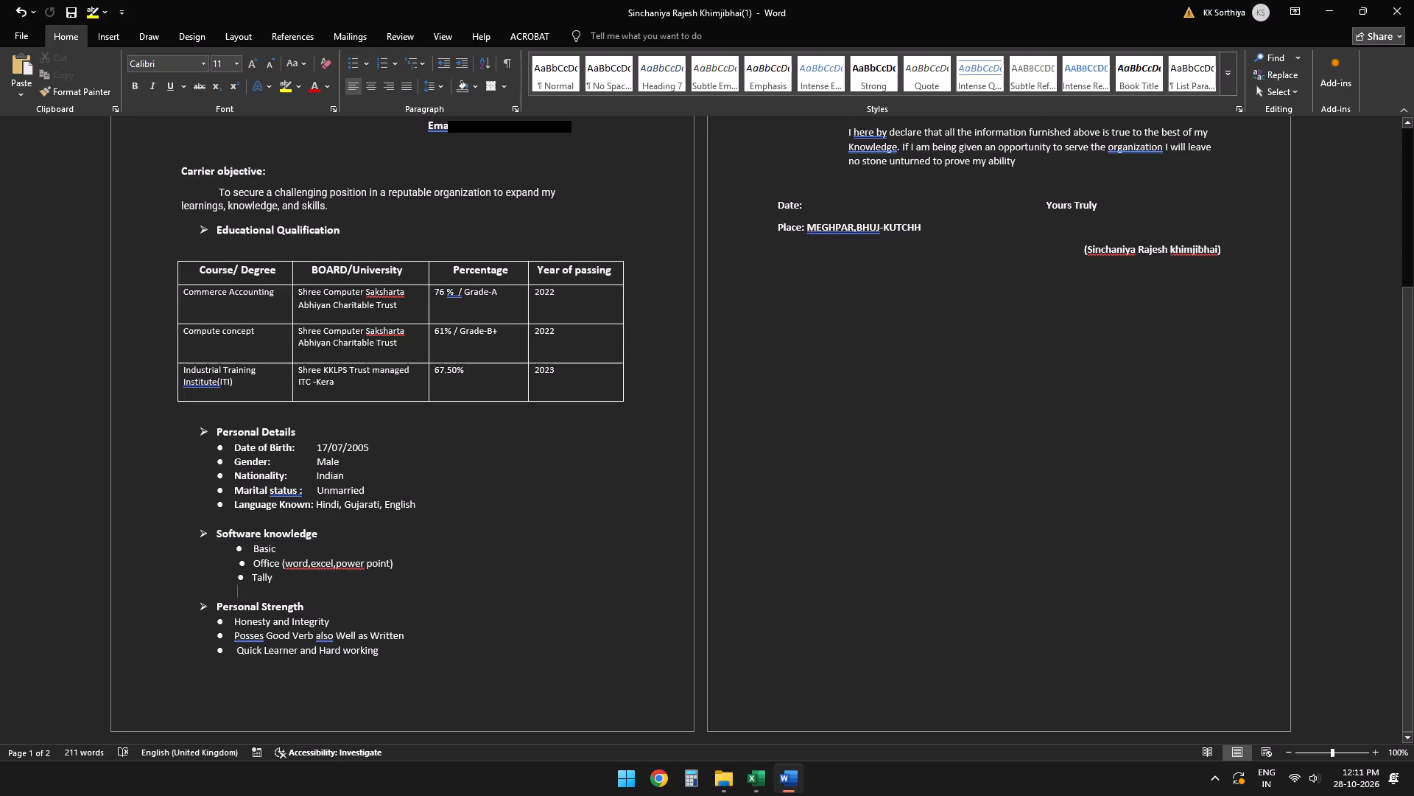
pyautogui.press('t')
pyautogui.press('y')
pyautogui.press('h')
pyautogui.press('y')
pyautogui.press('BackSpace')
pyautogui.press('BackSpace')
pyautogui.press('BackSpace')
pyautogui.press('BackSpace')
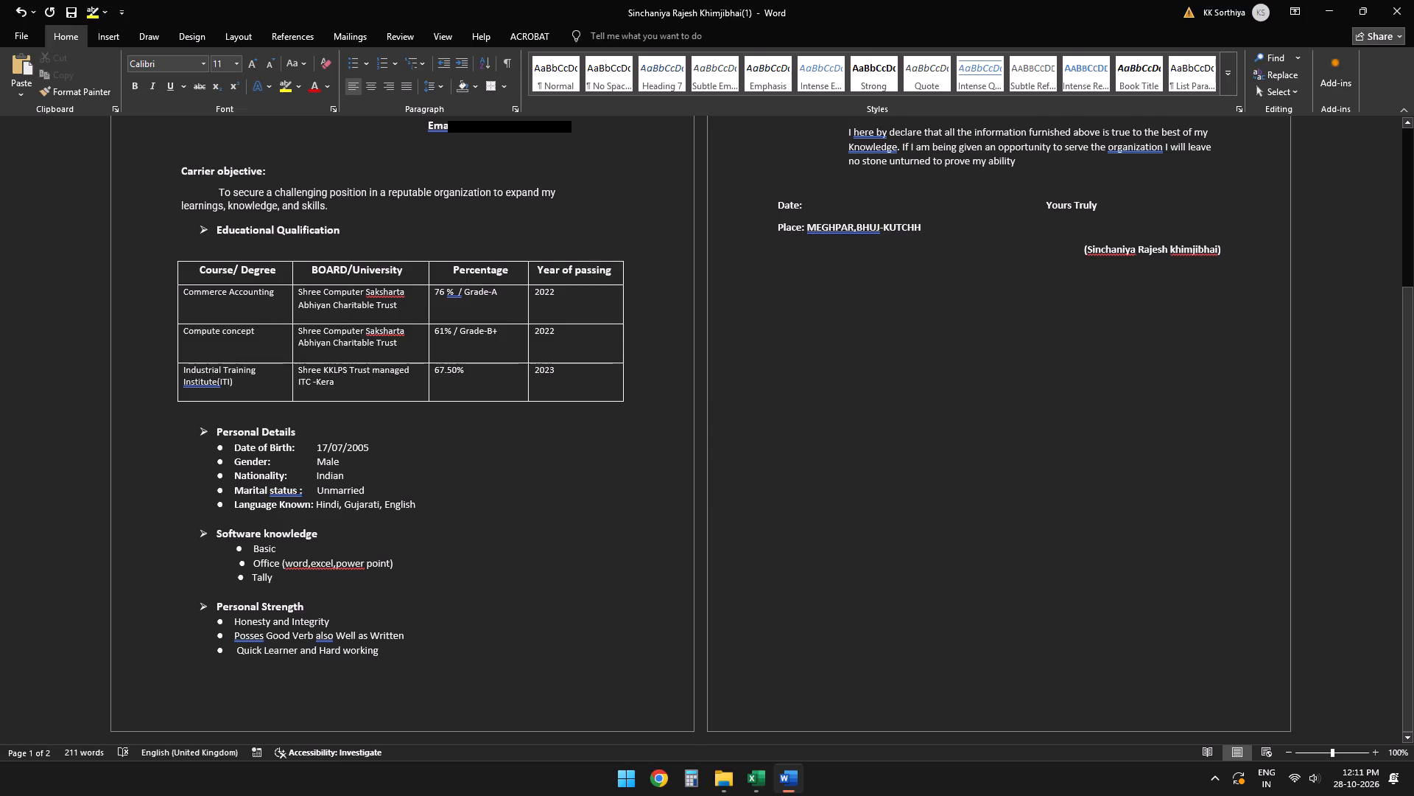
# Apply the arrowhead bullet to the empty line between the qualification table and the Personal Details heading.
pyautogui.click(206, 435)
pyautogui.click(191, 425)
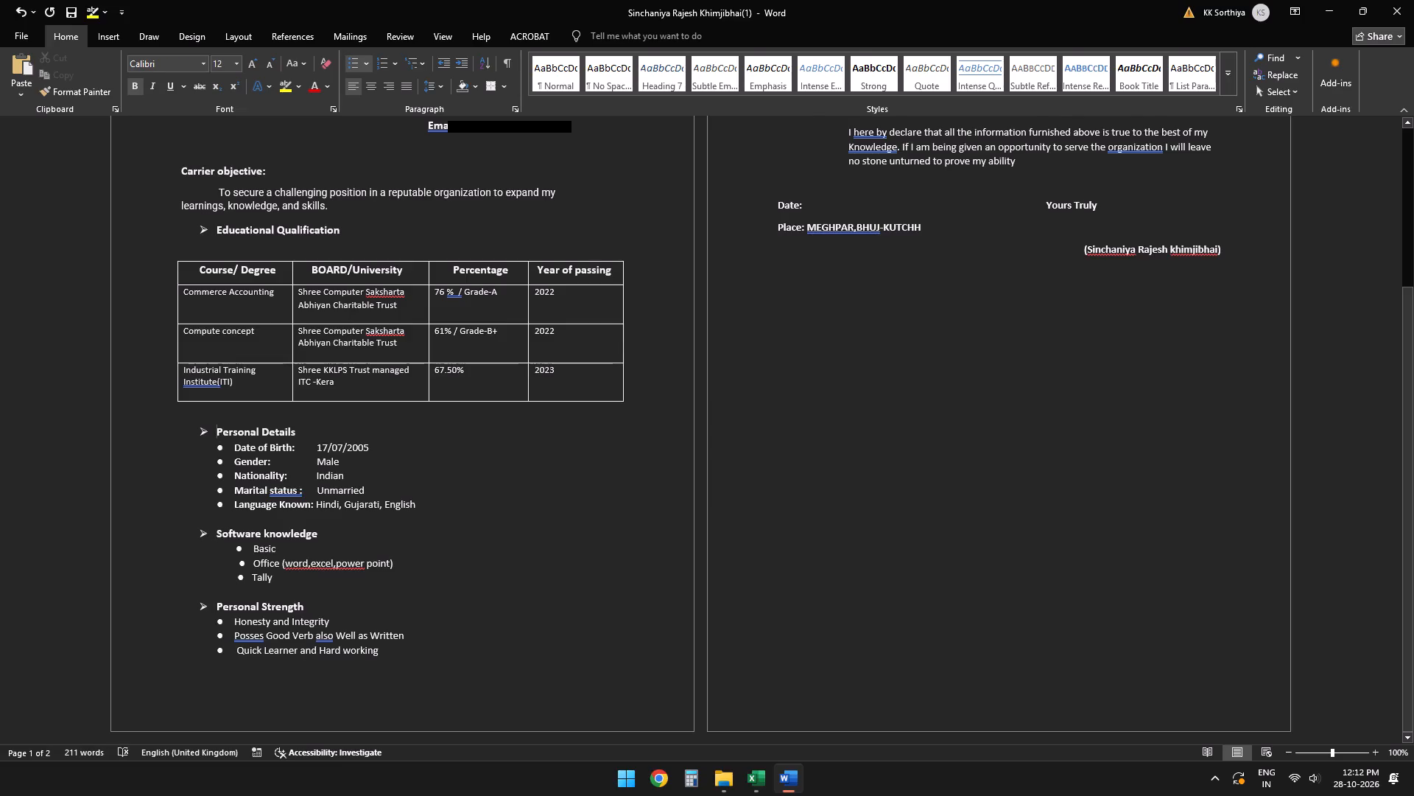
pyautogui.click(196, 426)
pyautogui.doubleClick(191, 416)
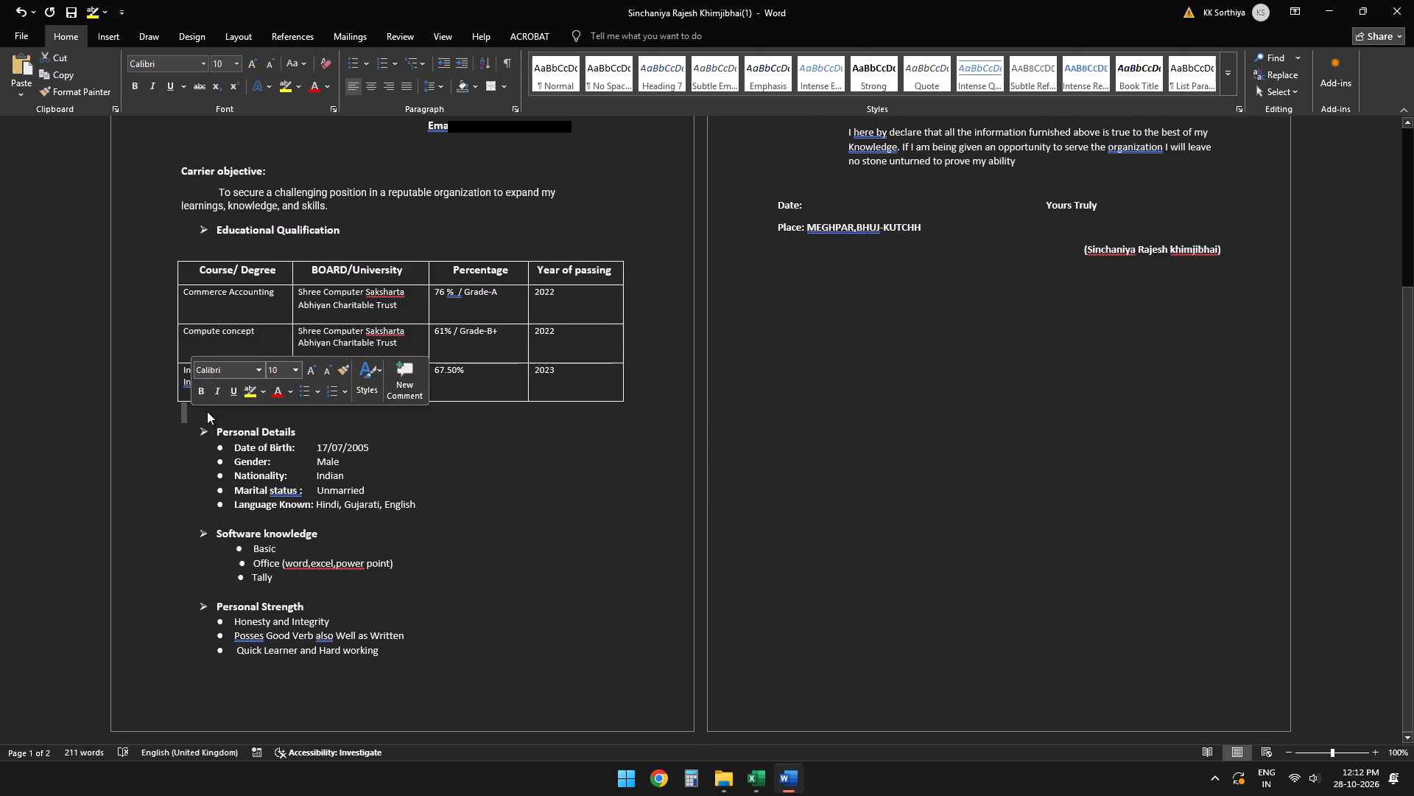
pyautogui.click(183, 411)
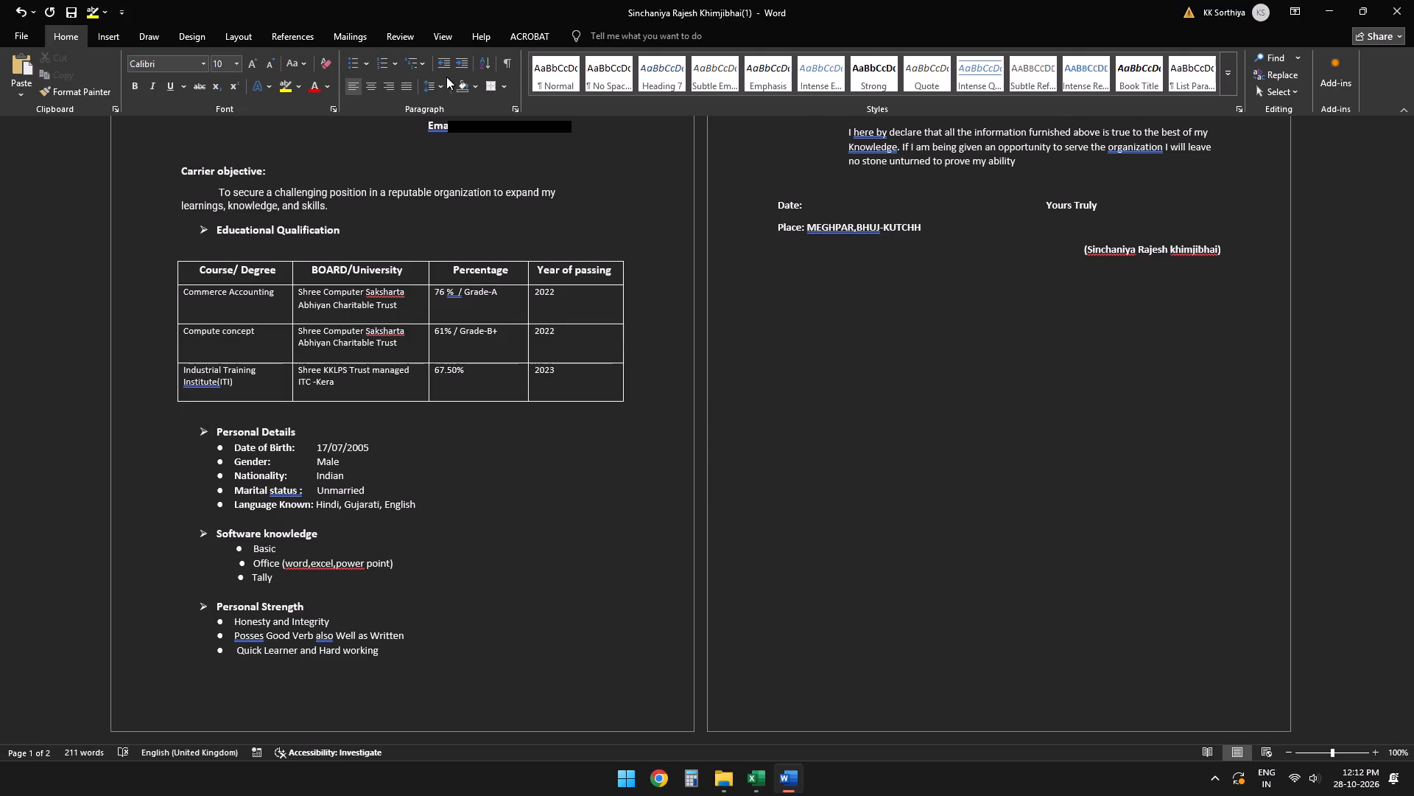
pyautogui.click(393, 66)
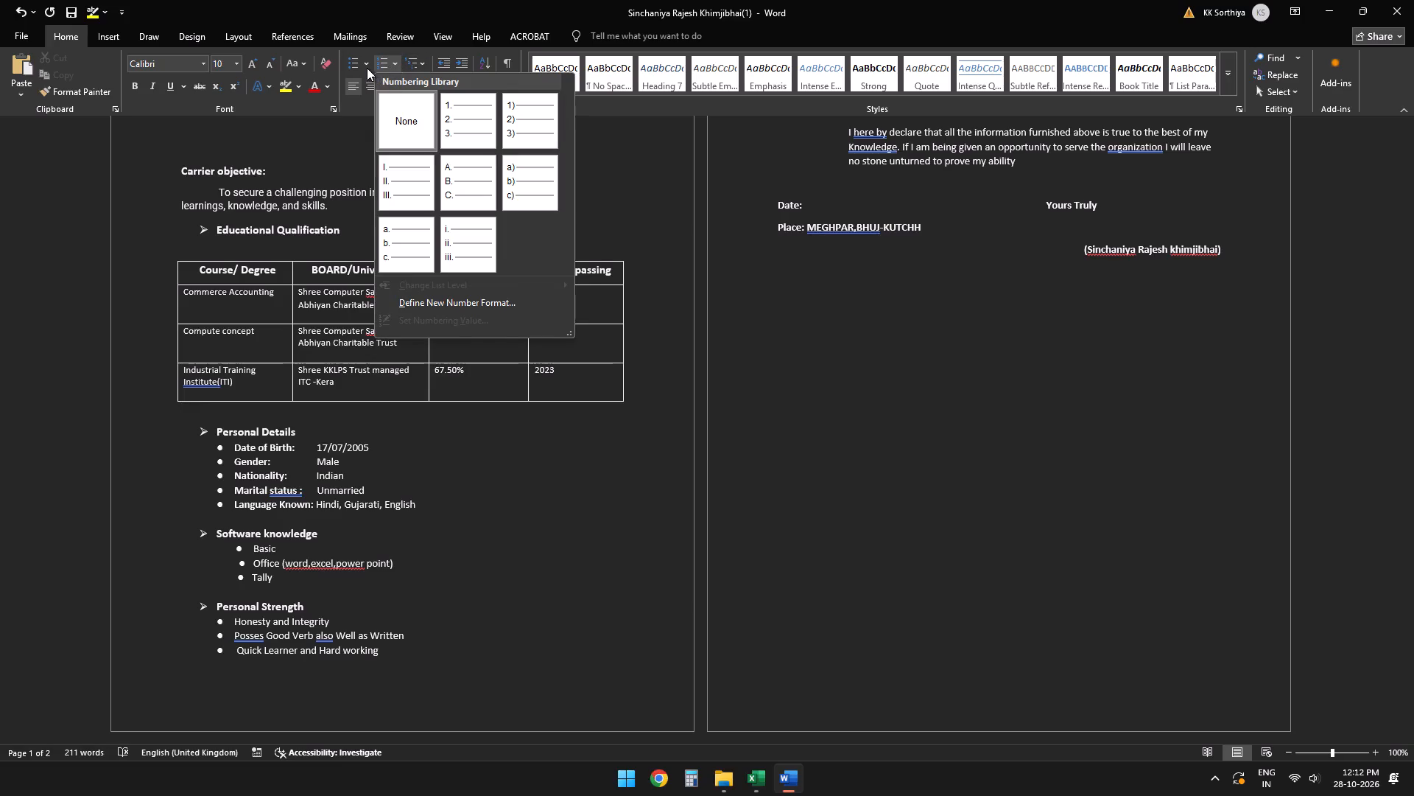
pyautogui.click(365, 66)
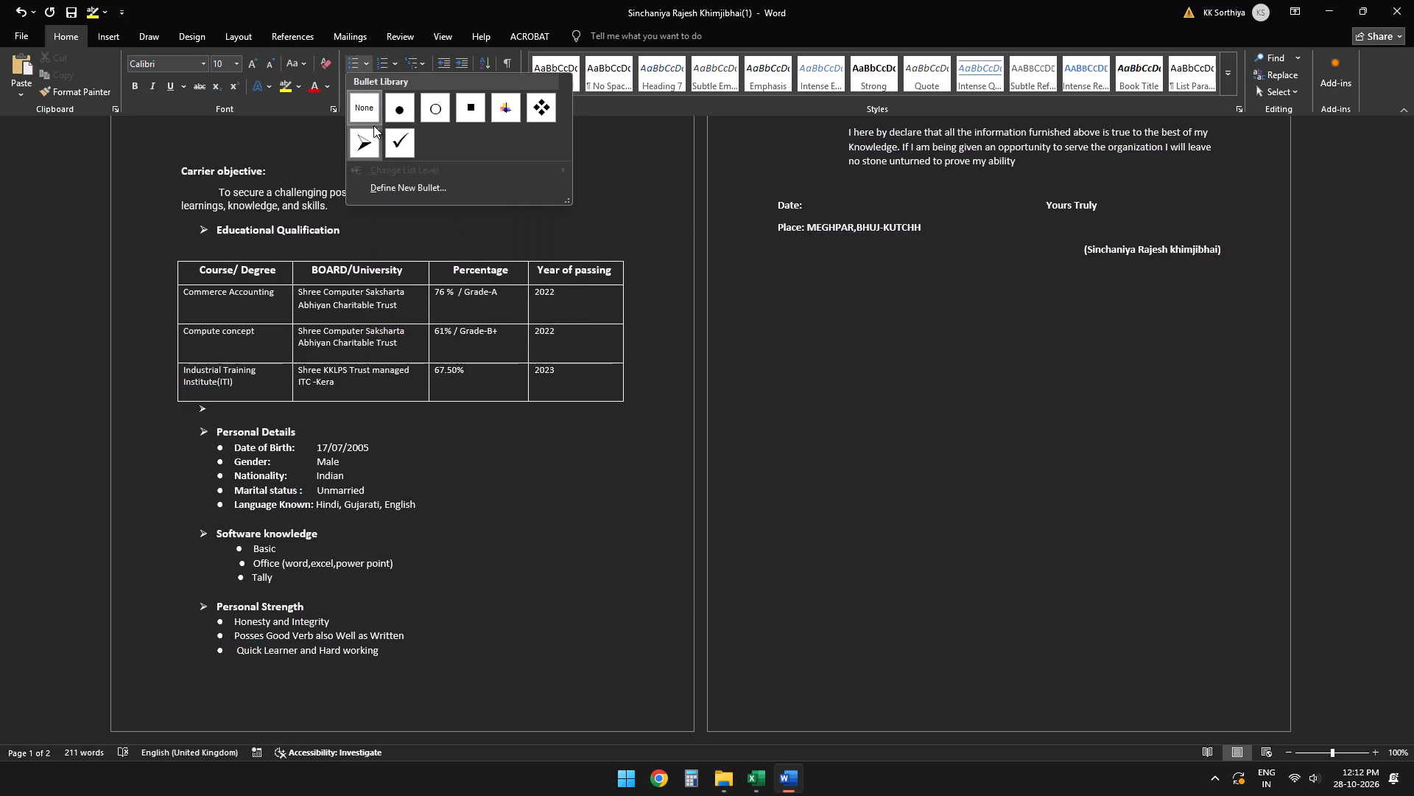
pyautogui.click(373, 125)
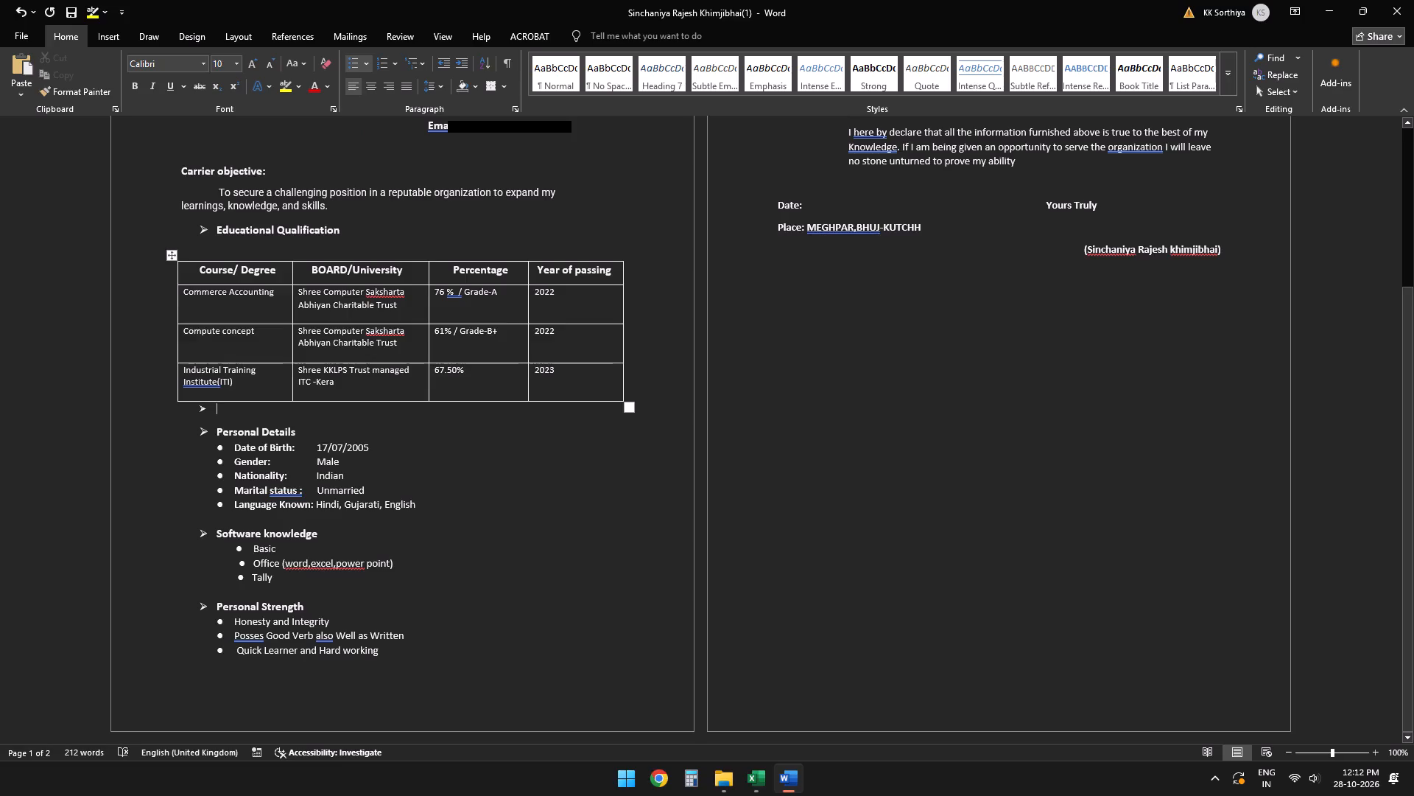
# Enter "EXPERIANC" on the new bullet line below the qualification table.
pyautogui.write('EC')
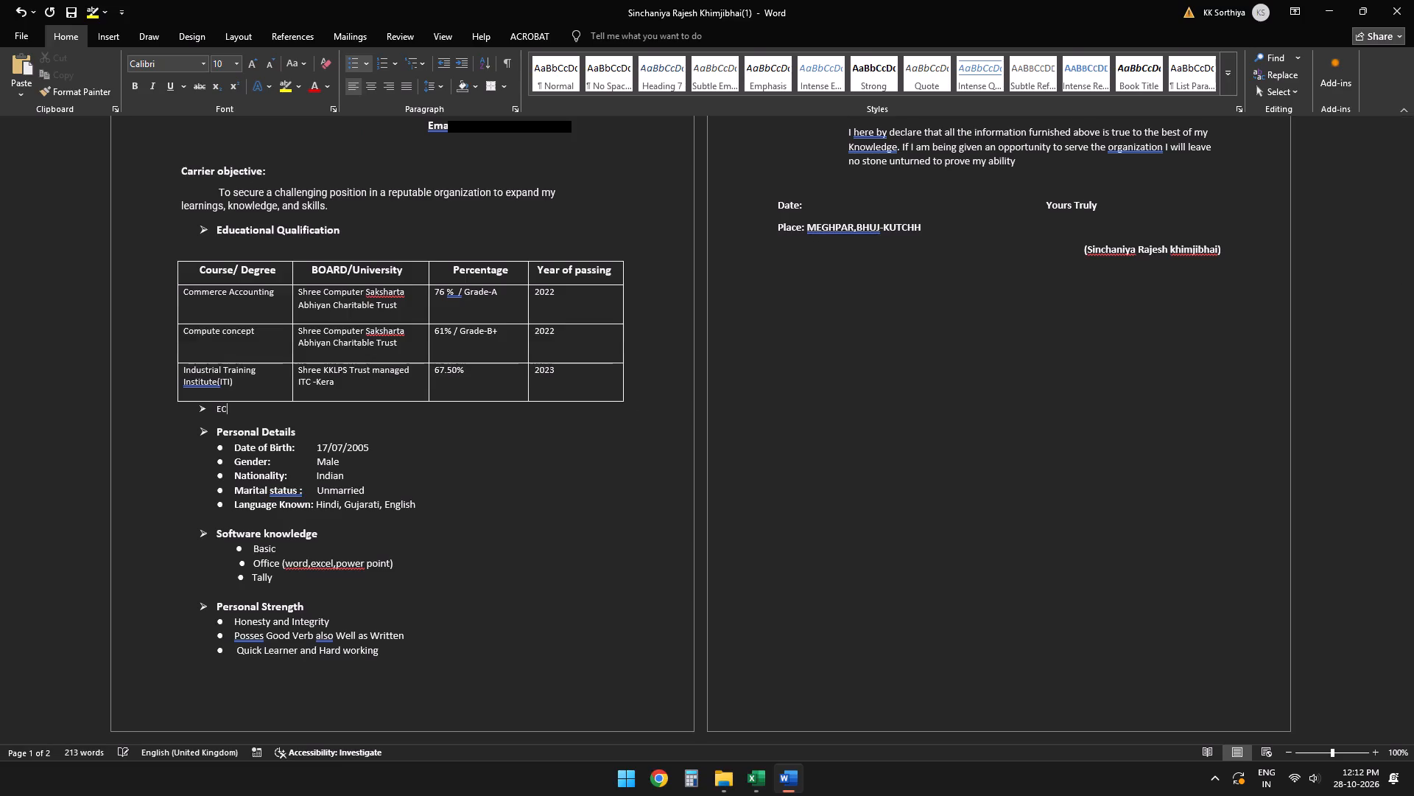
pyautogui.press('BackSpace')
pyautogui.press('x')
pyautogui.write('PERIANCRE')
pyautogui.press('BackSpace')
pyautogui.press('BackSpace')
# Make the text of the new bullet line above Personal Details bold.
pyautogui.click(230, 433)
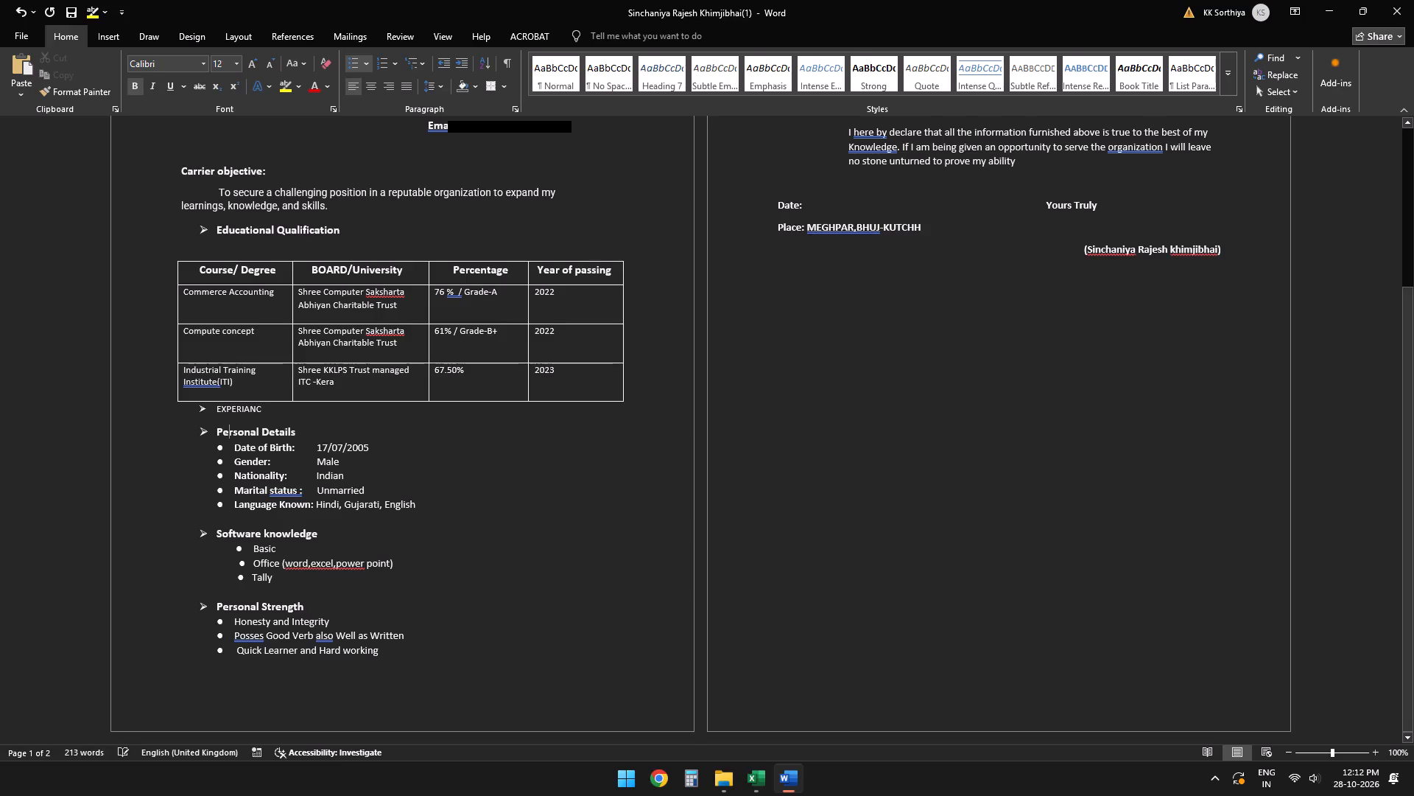
pyautogui.moveTo(214, 430); pyautogui.dragTo(289, 433)
pyautogui.moveTo(289, 433); pyautogui.dragTo(291, 433)
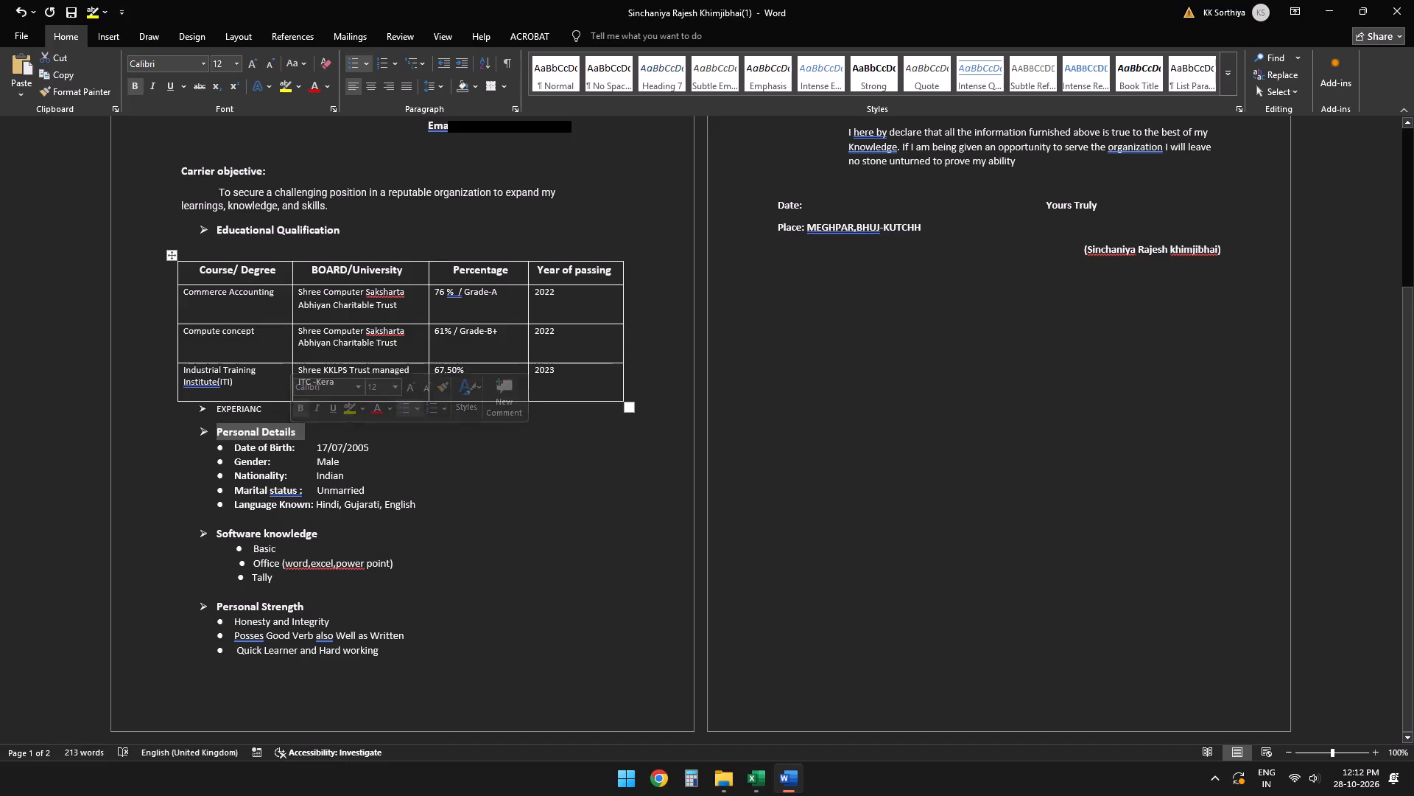
pyautogui.click(249, 423)
pyautogui.click(249, 408)
pyautogui.click(273, 412)
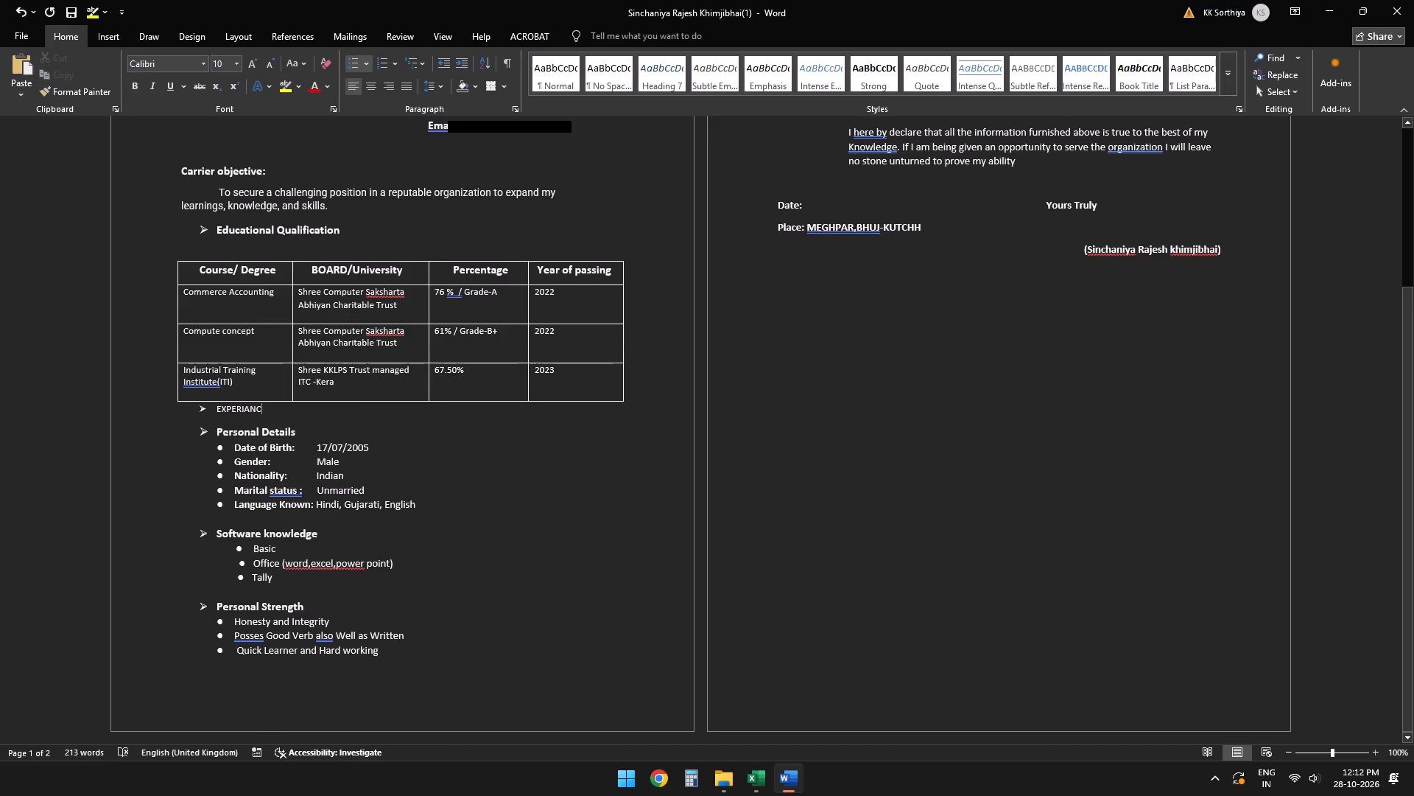
pyautogui.click(262, 433)
pyautogui.moveTo(267, 414); pyautogui.dragTo(263, 411)
pyautogui.moveTo(263, 411); pyautogui.dragTo(213, 407)
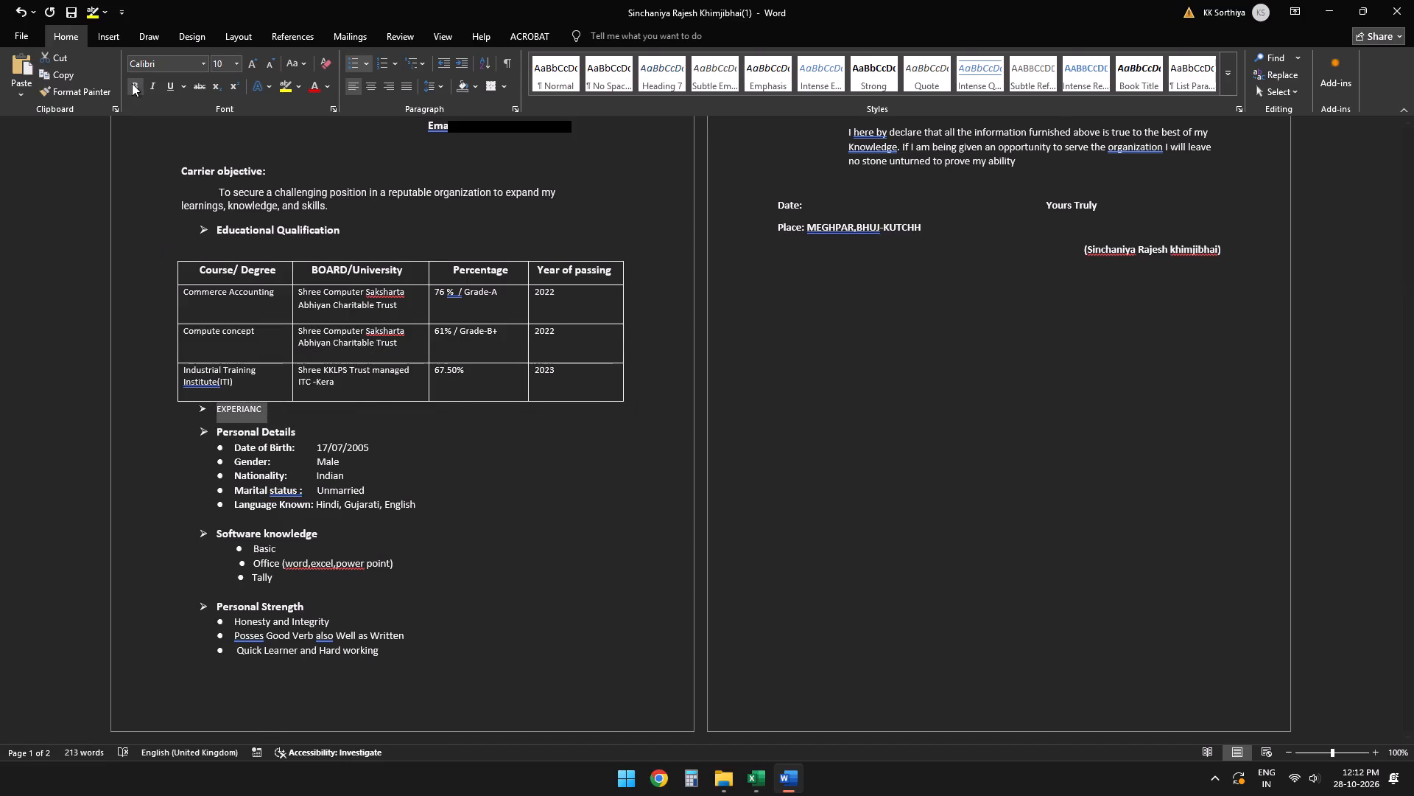
pyautogui.click(132, 83)
pyautogui.click(281, 410)
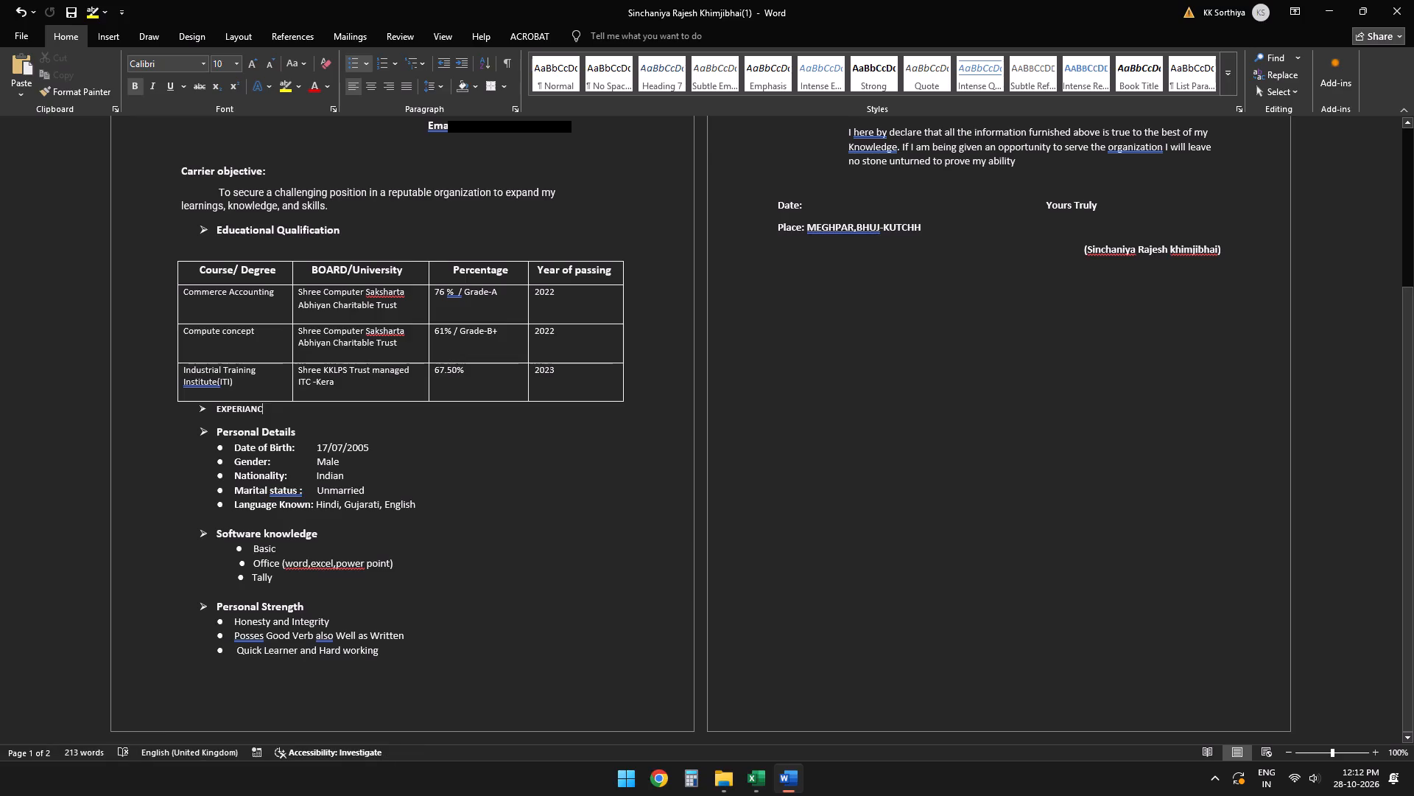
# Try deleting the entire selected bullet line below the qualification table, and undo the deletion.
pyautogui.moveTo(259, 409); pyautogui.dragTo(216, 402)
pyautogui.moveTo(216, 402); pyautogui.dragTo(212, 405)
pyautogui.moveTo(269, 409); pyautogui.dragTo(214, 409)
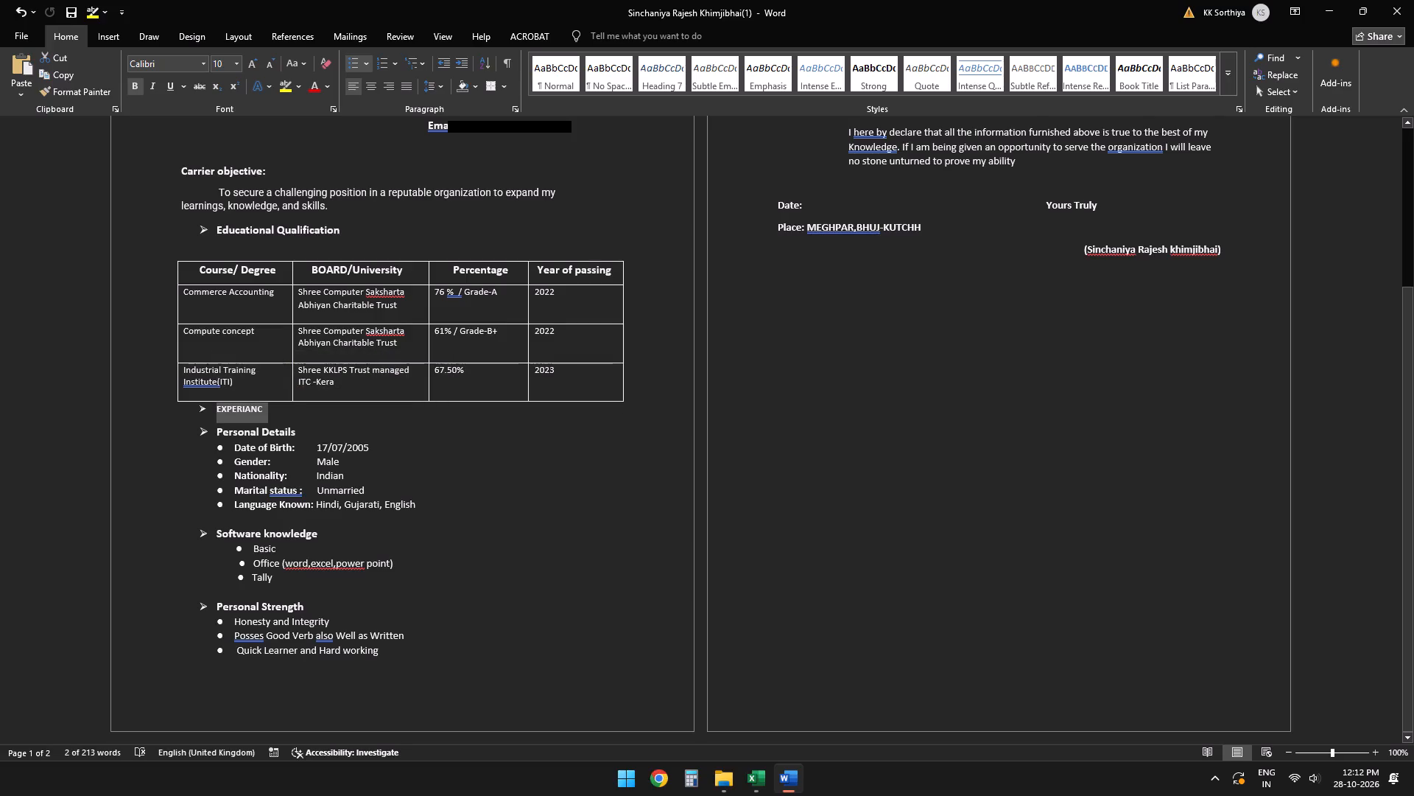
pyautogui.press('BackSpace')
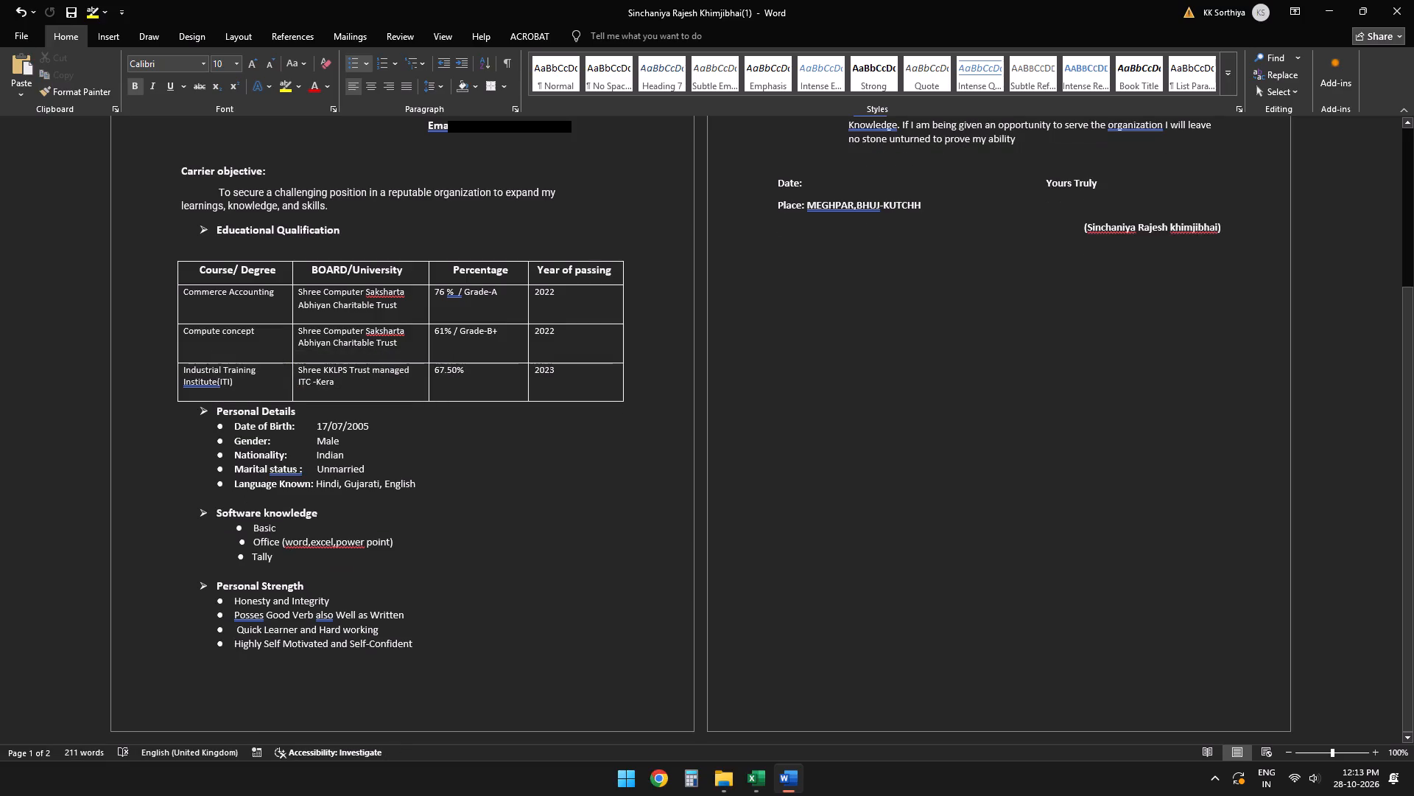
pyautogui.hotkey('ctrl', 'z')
# Replace the bullet line's text below the qualification table with "Experience".
pyautogui.click(248, 406)
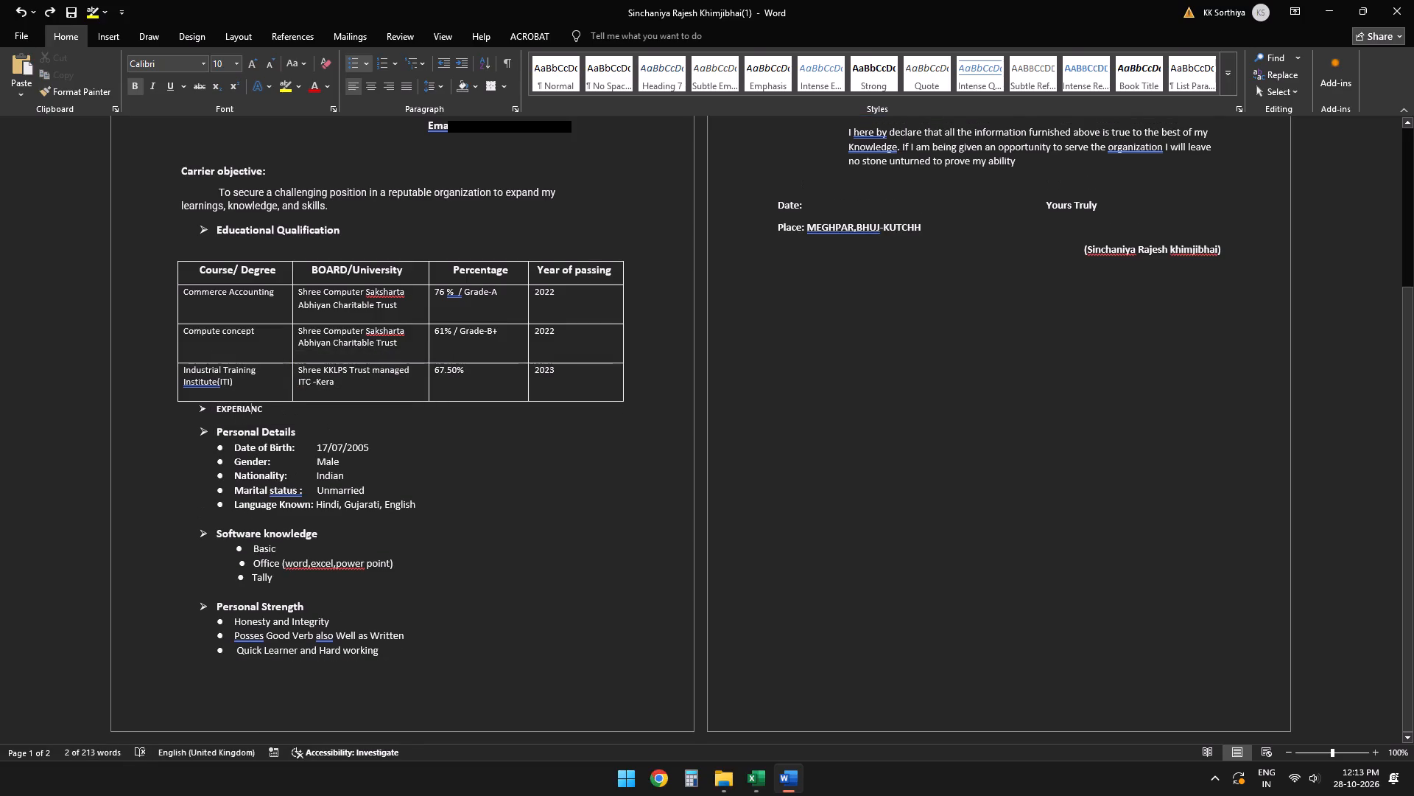
pyautogui.click(268, 410)
pyautogui.press('BackSpace')
pyautogui.press('BackSpace')
pyautogui.press('BackSpace')
pyautogui.press('BackSpace')
pyautogui.press('BackSpace')
pyautogui.press('BackSpace')
pyautogui.press('BackSpace')
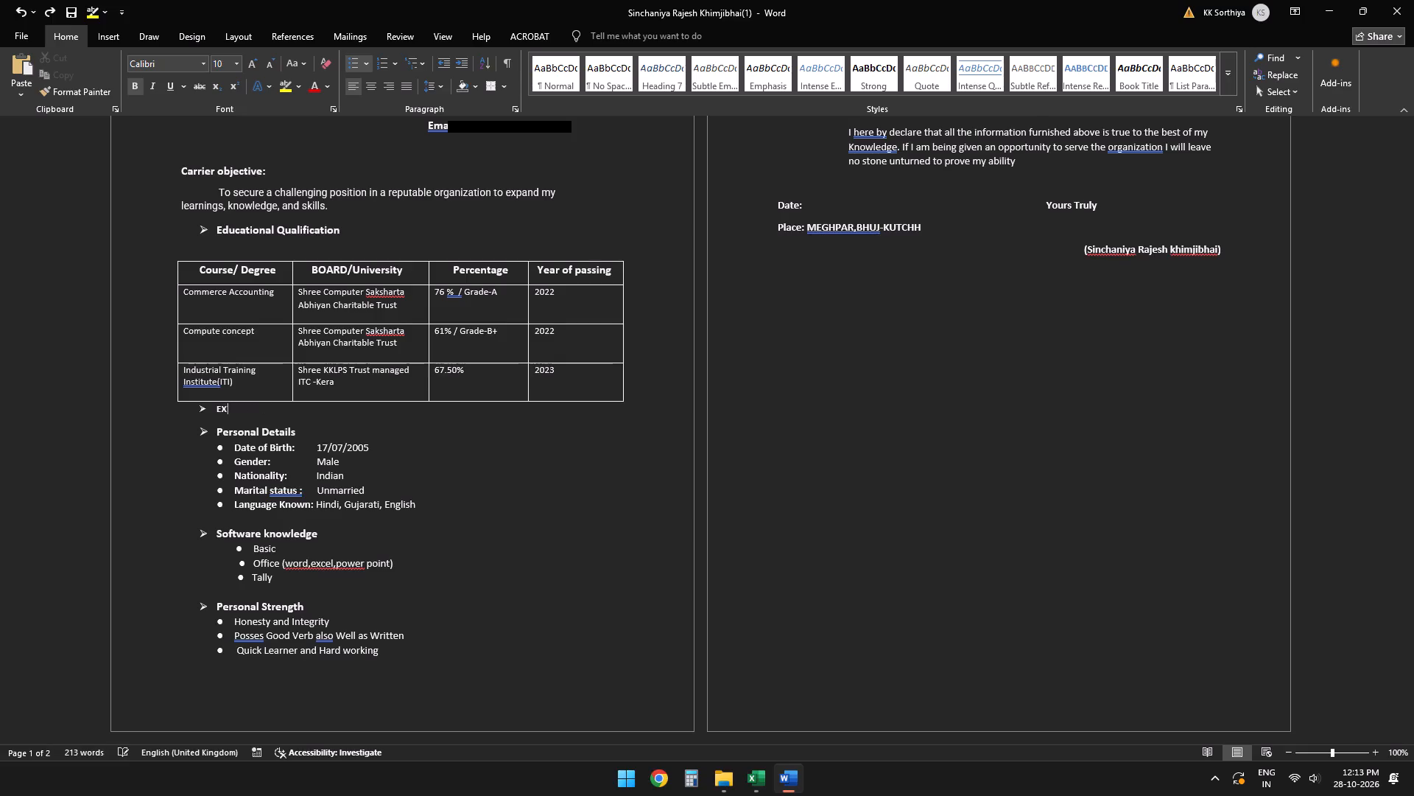
pyautogui.press('BackSpace')
pyautogui.press('BackSpace')
pyautogui.write('Ex')
pyautogui.press('p')
pyautogui.write('eri')
pyautogui.write('ence')
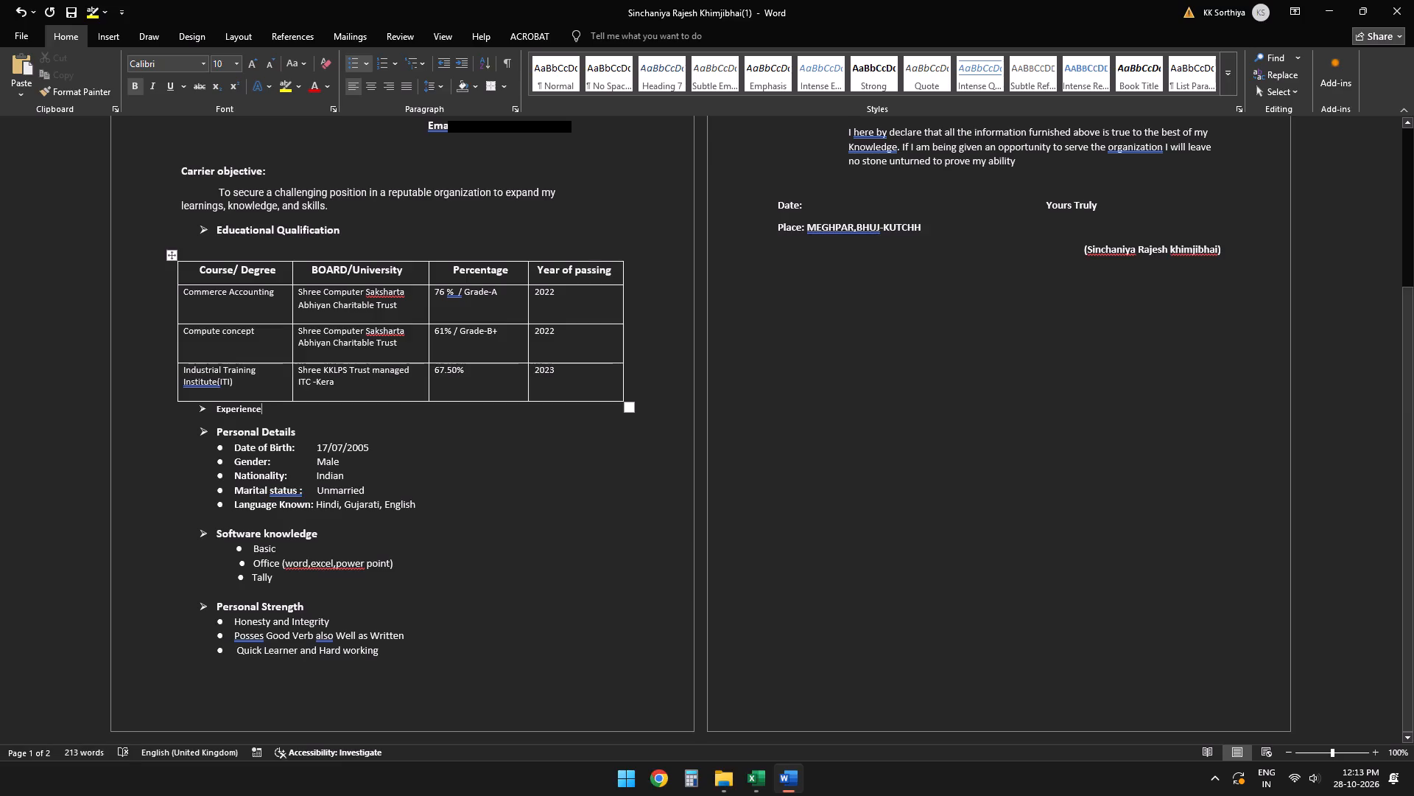
# Increase the font size of the "Experience" heading below the qualification table to 12.
pyautogui.moveTo(263, 411); pyautogui.dragTo(254, 411)
pyautogui.moveTo(254, 411); pyautogui.dragTo(214, 411)
pyautogui.click(254, 62)
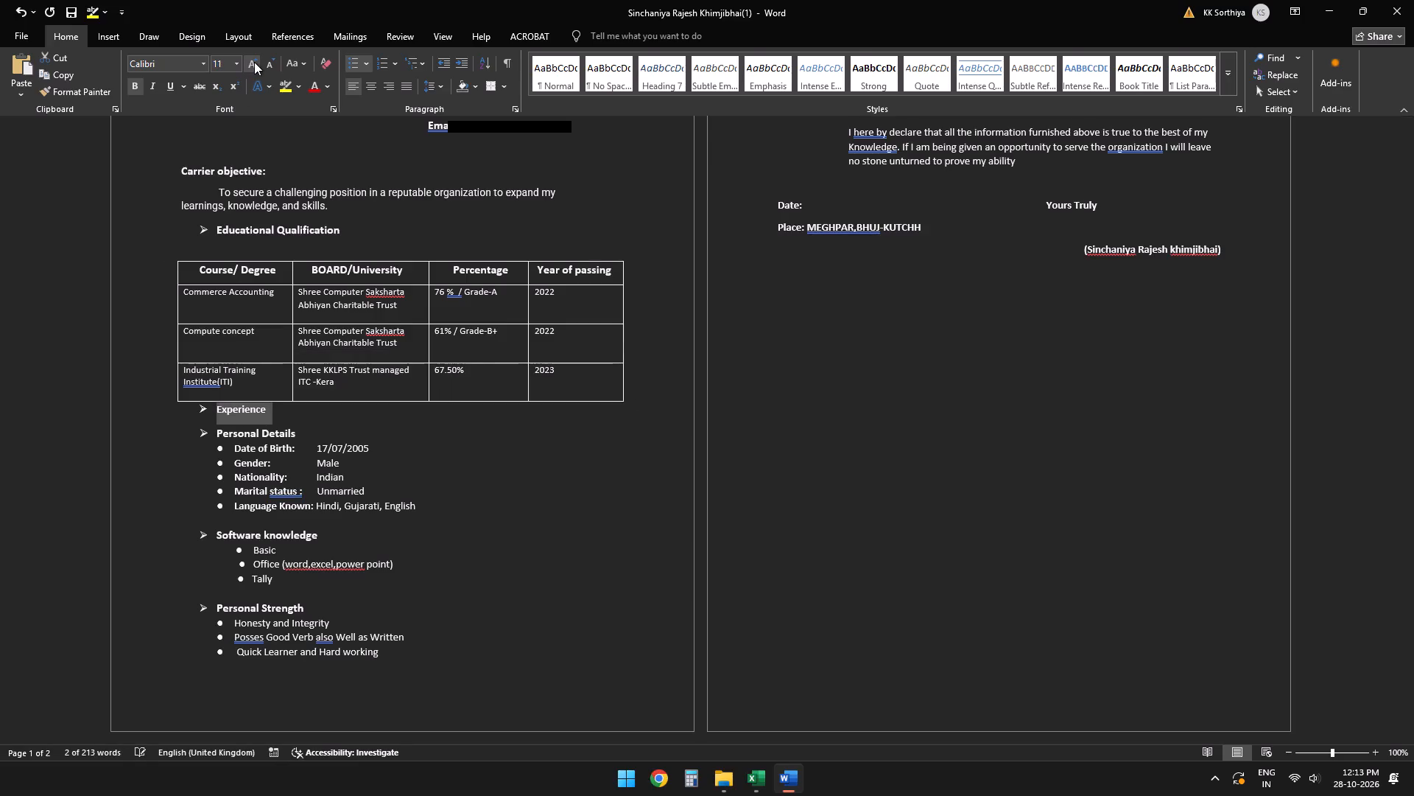
pyautogui.click(254, 62)
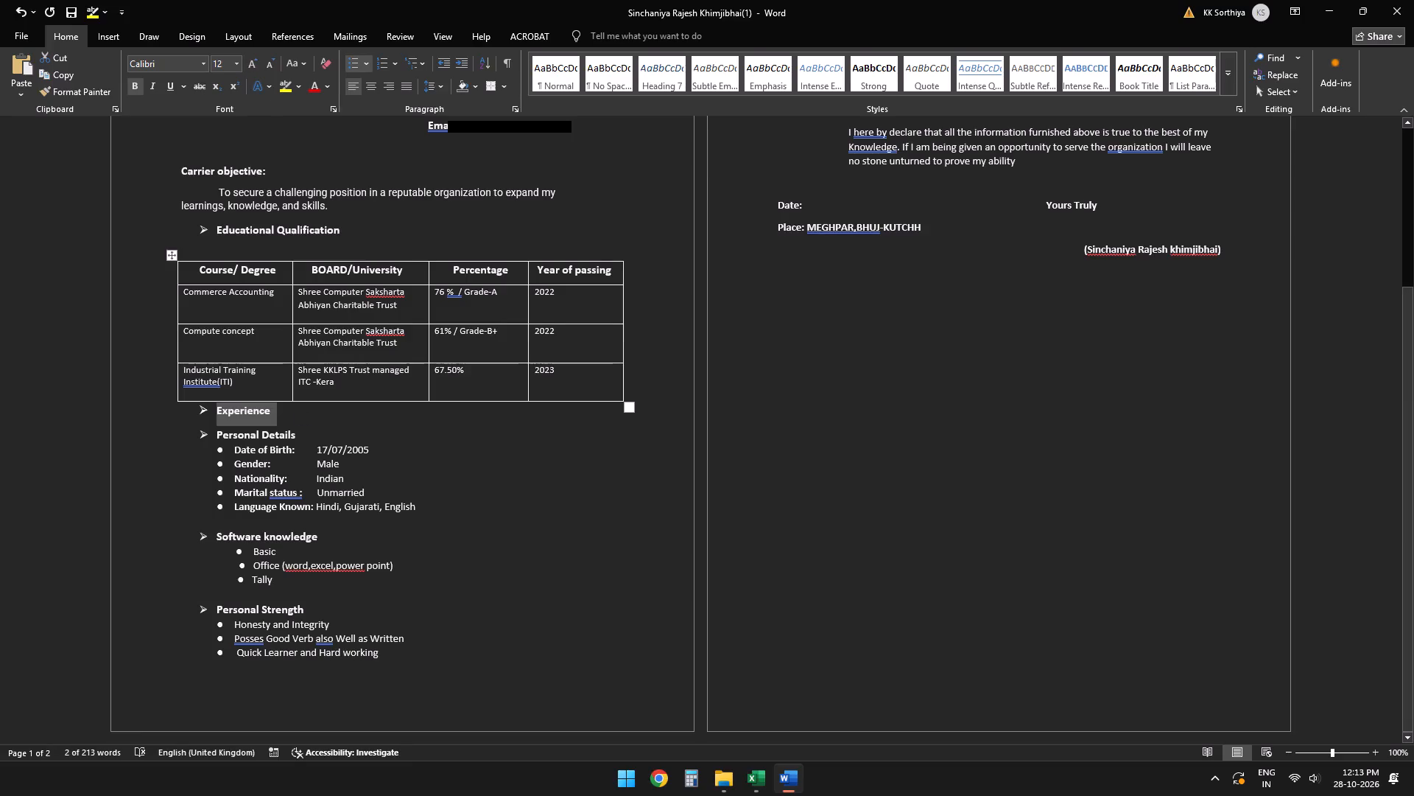
# Add a line below the "Experience" heading and format it as a round-bulleted item.
pyautogui.click(284, 415)
pyautogui.press('.')
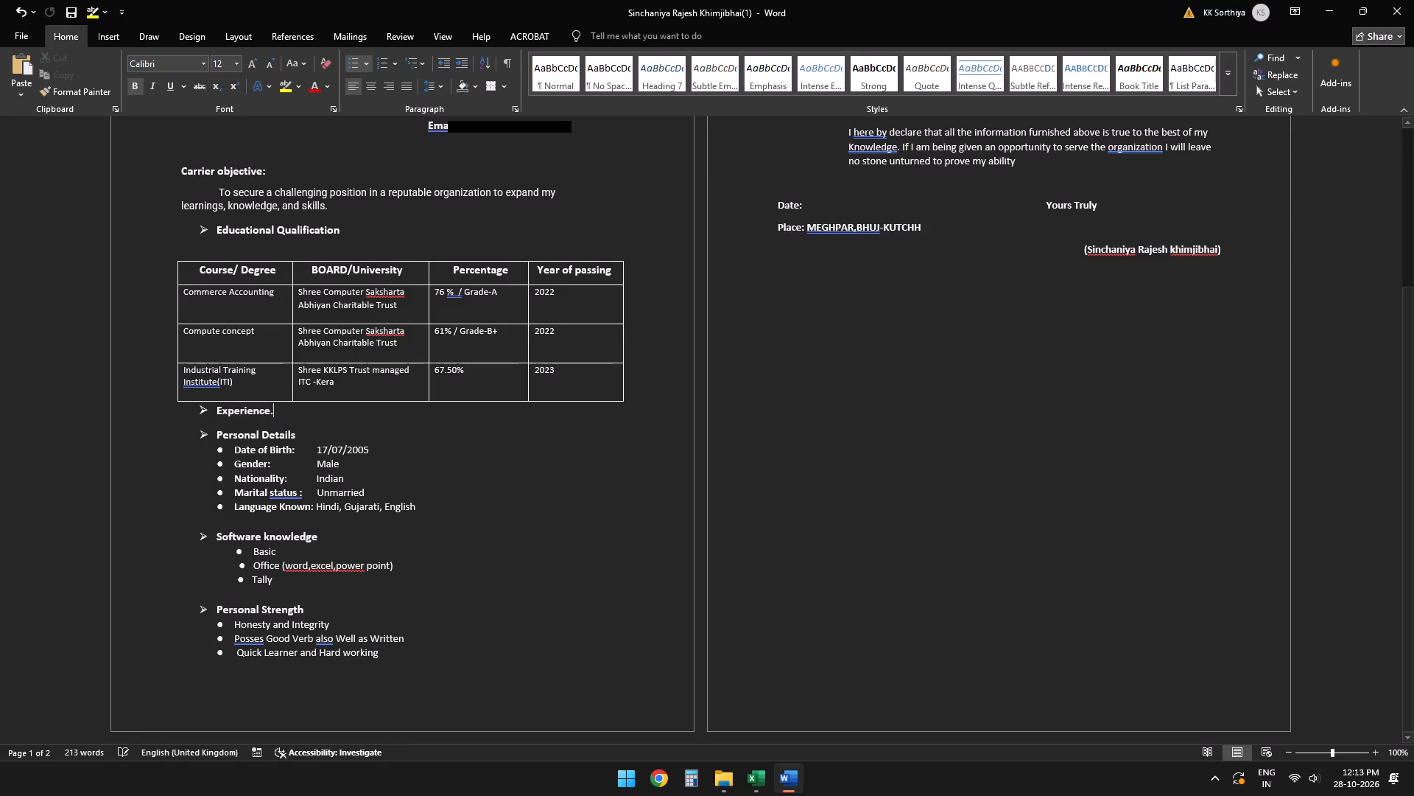
pyautogui.press('Return')
pyautogui.press('BackSpace')
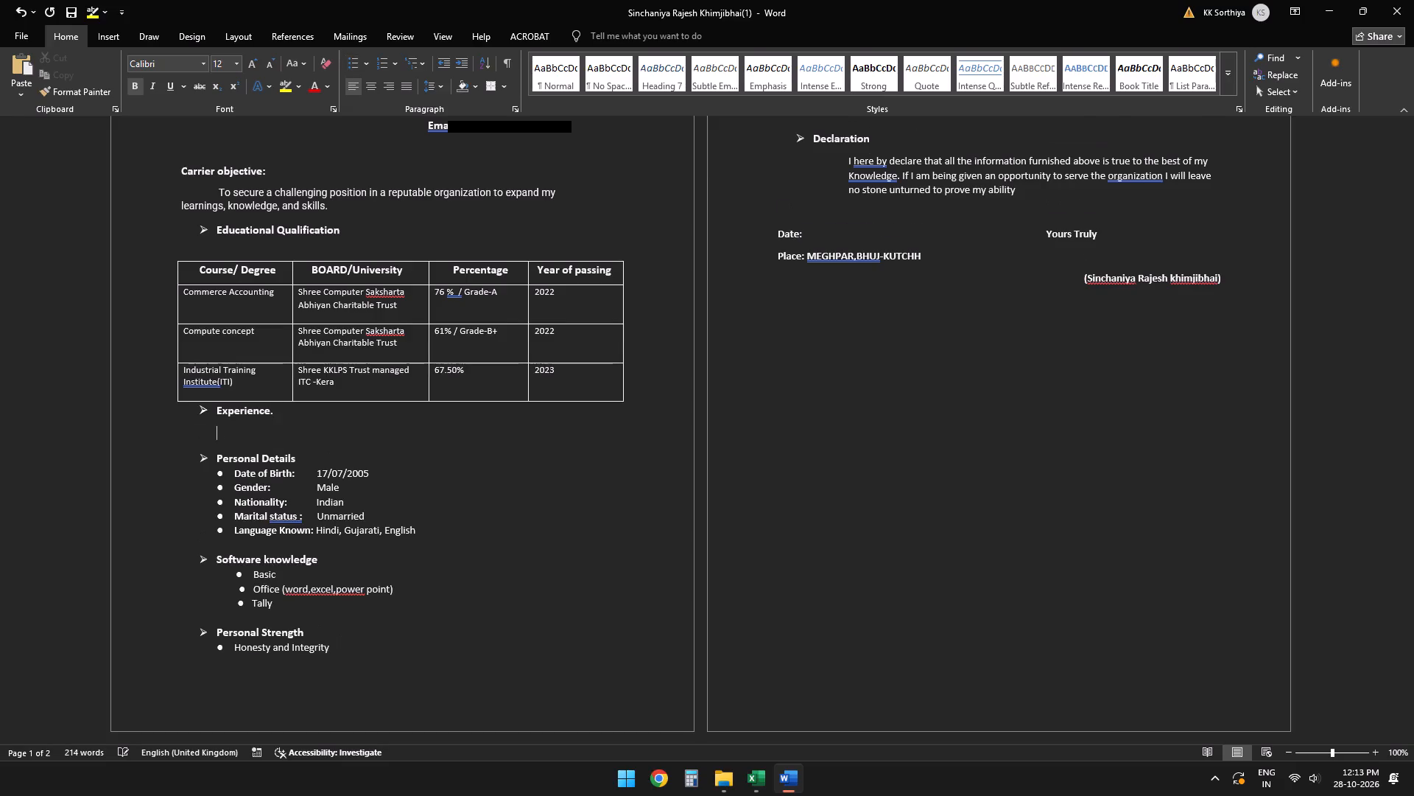
pyautogui.press('BackSpace')
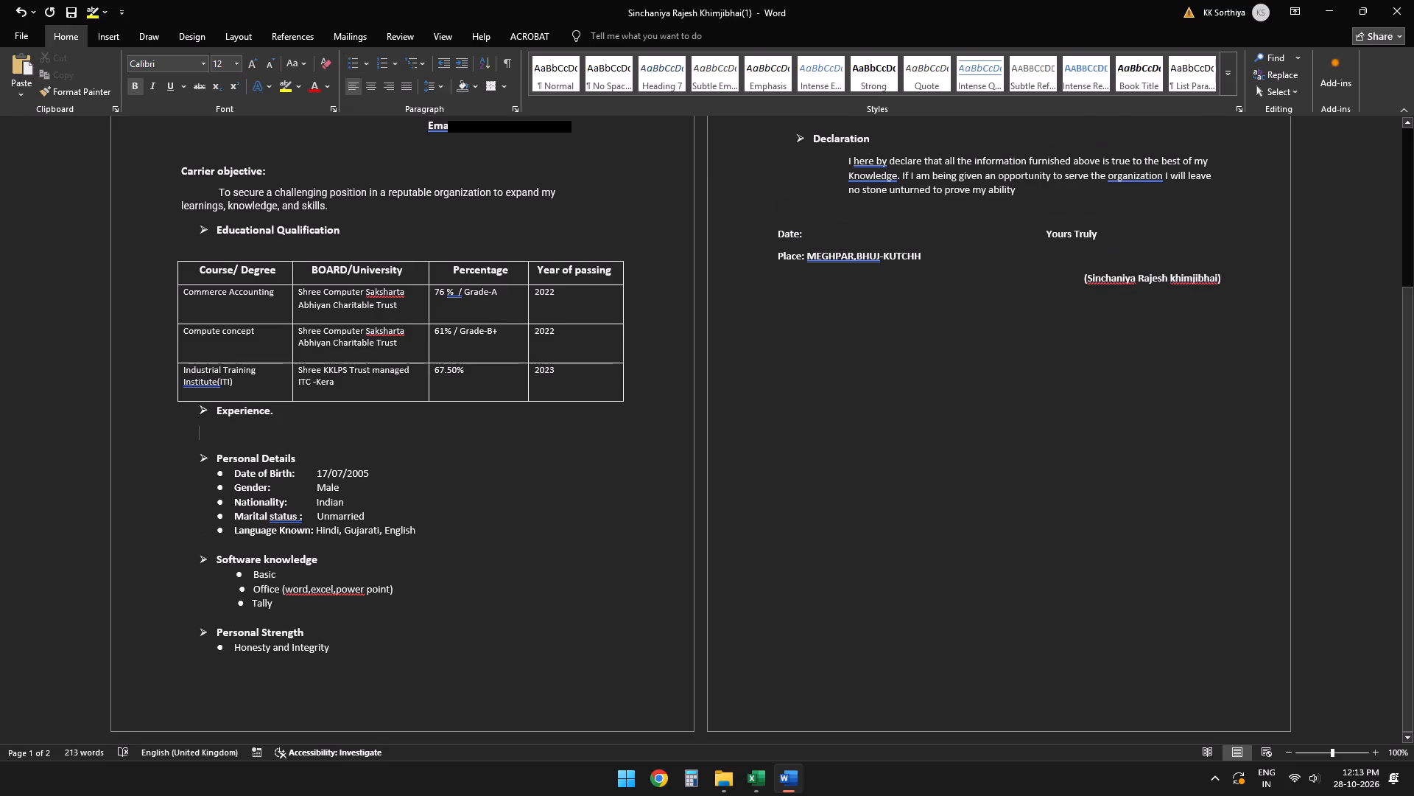
pyautogui.click(278, 411)
pyautogui.press('BackSpace')
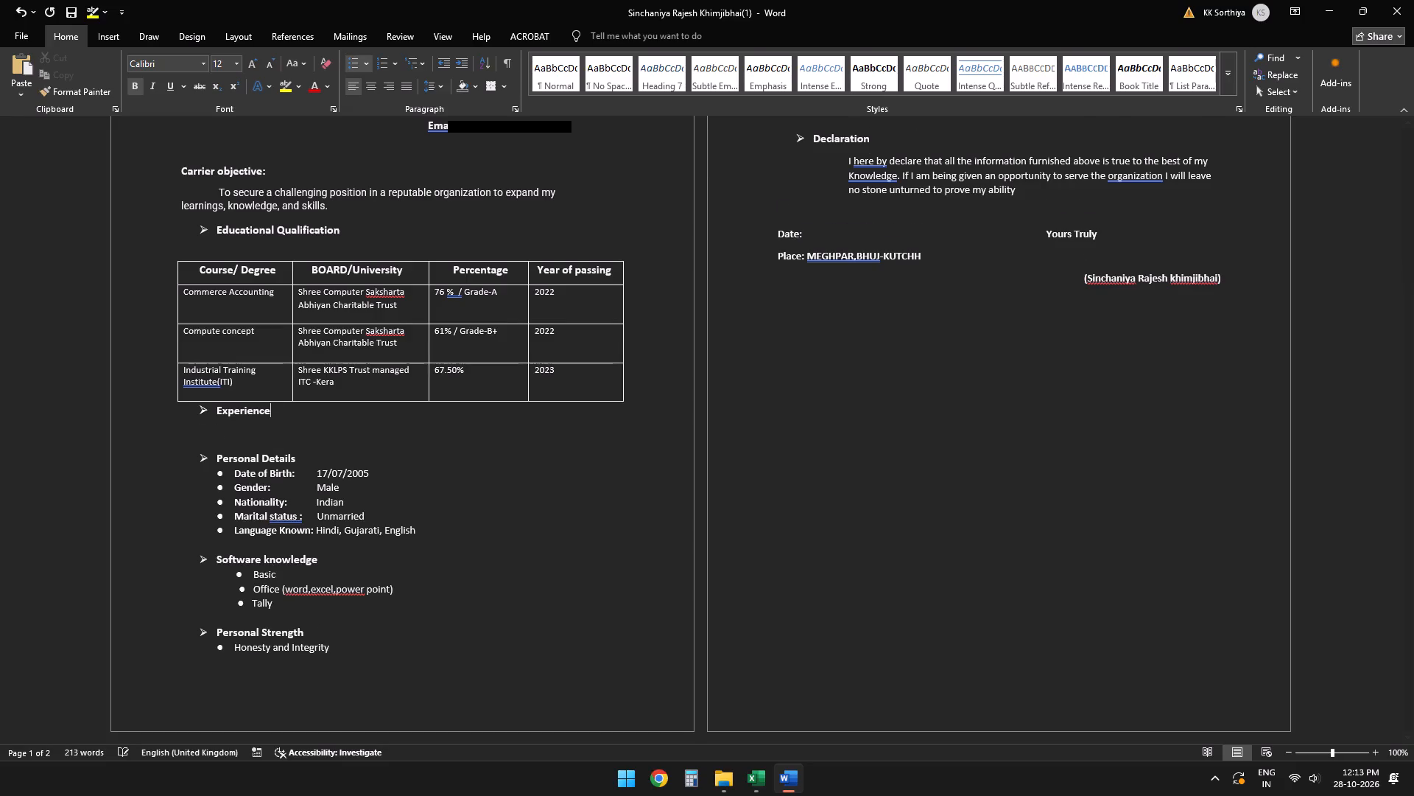
pyautogui.click(212, 433)
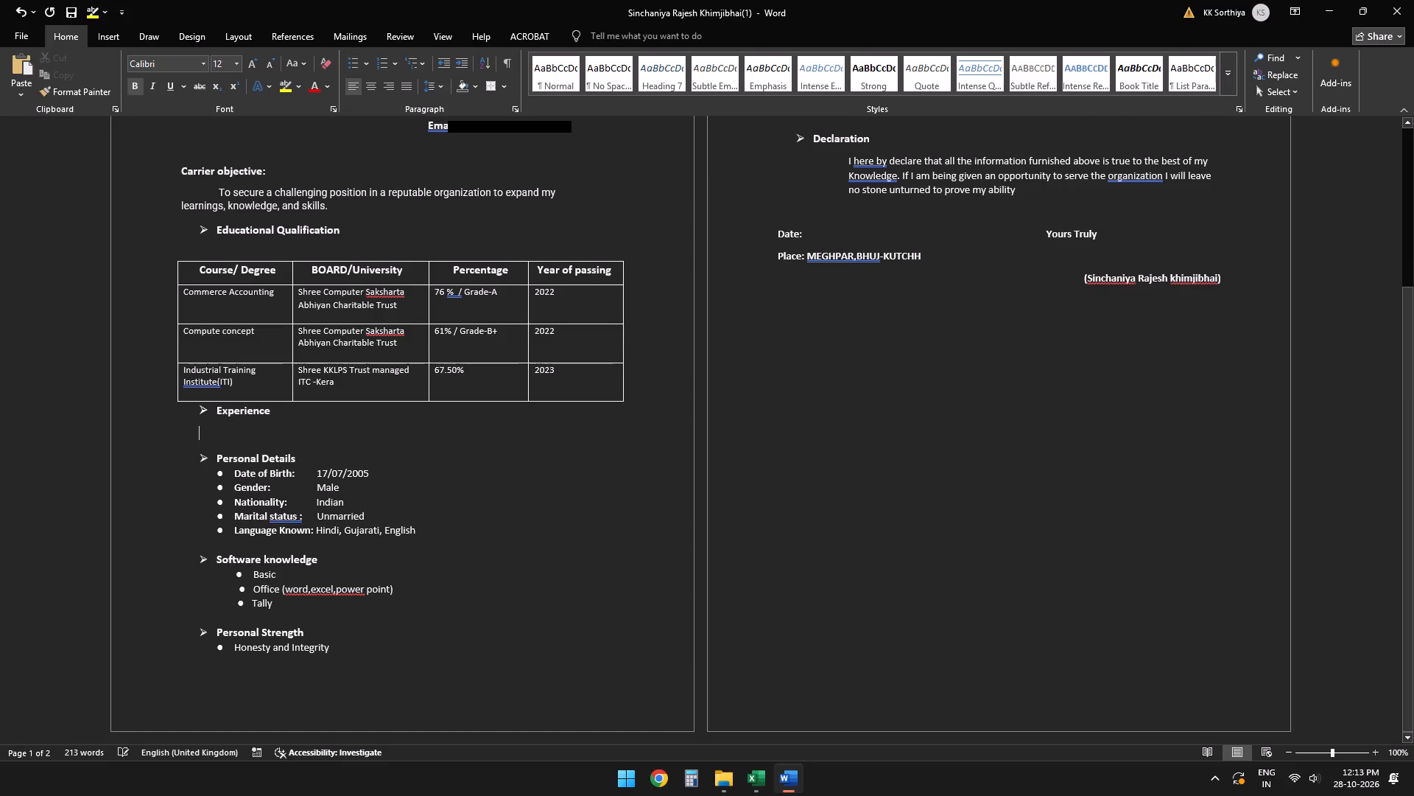
pyautogui.click(368, 65)
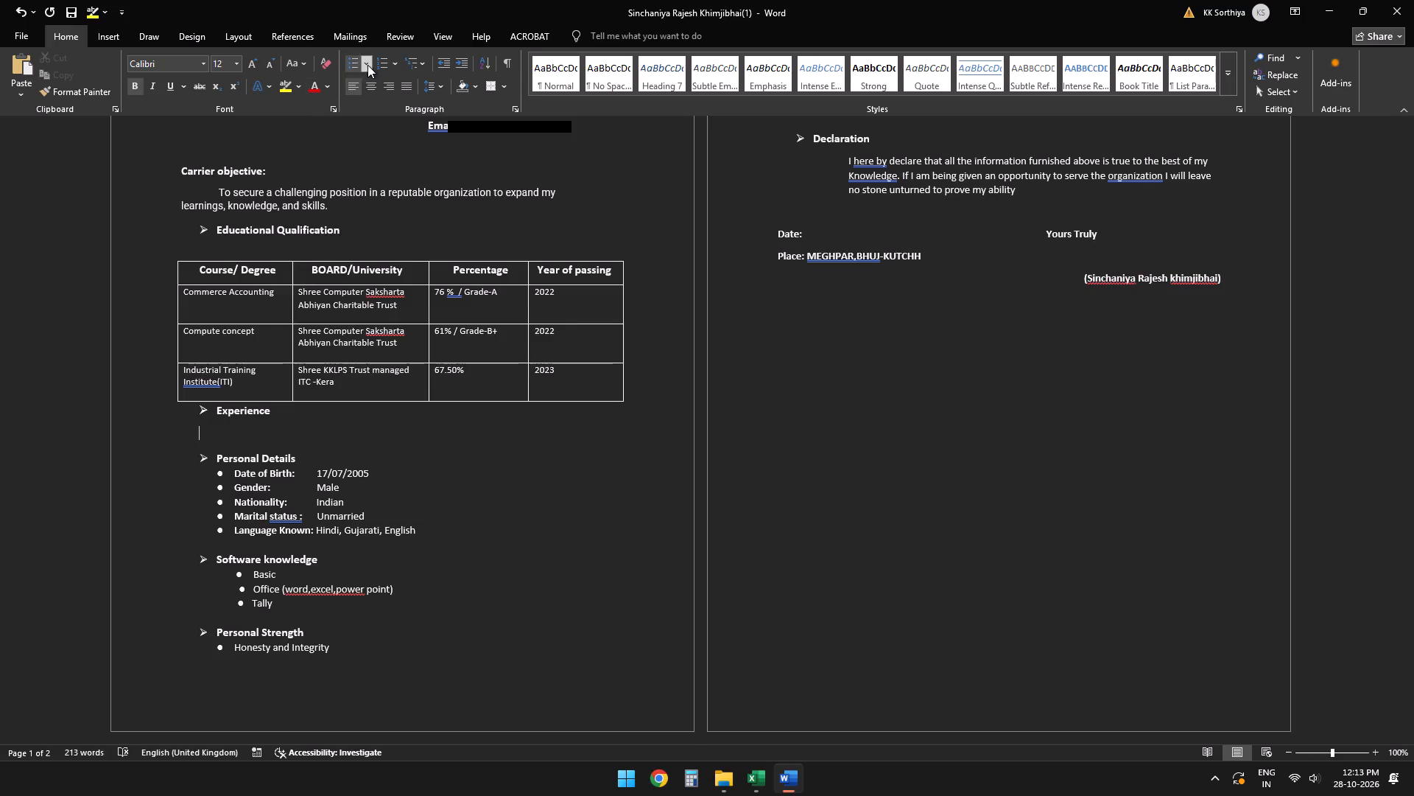
pyautogui.click(393, 161)
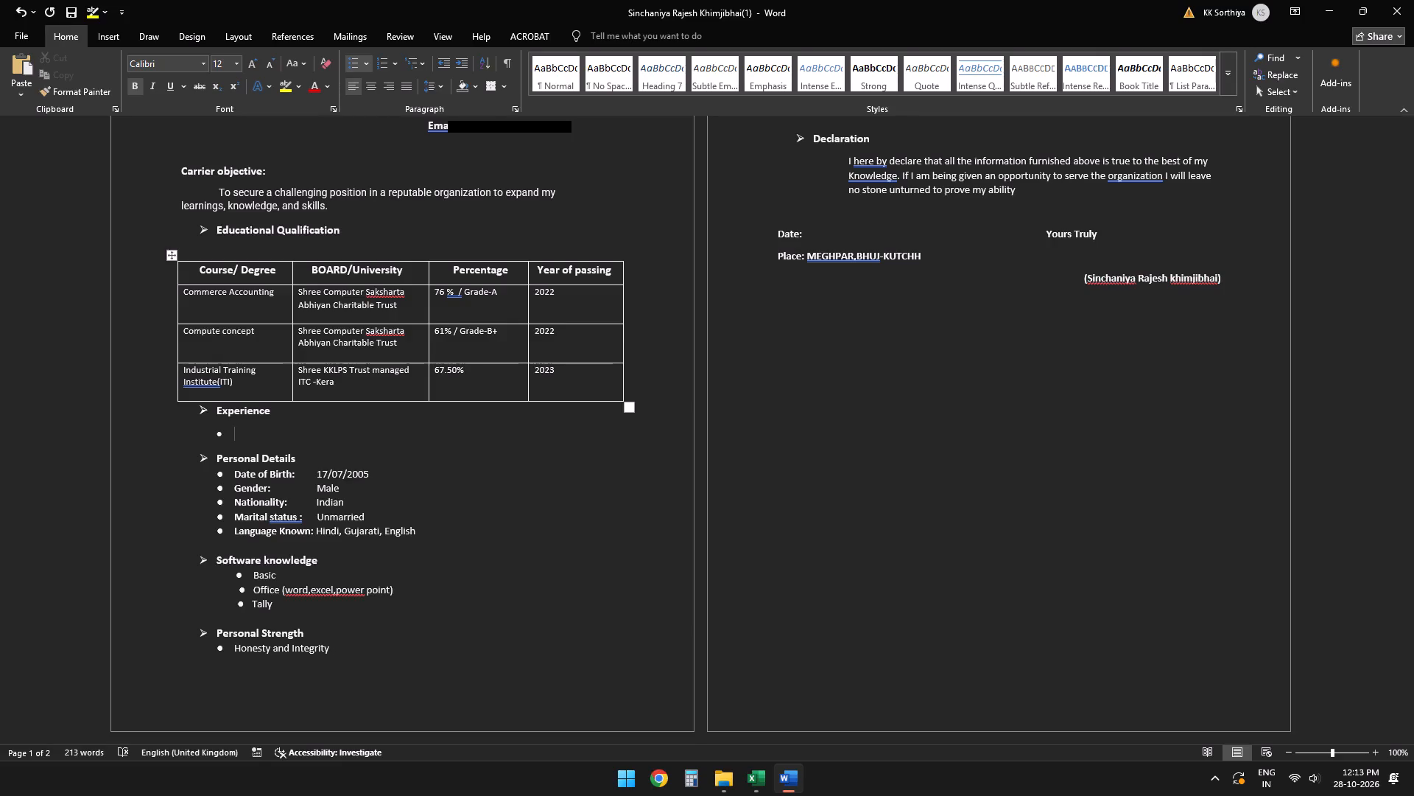
# Enter "1.5 year experience in" on the round-bulleted line under Experience.
pyautogui.press('1')
pyautogui.write('.5')
pyautogui.press('space')
pyautogui.write('year')
pyautogui.press('space')
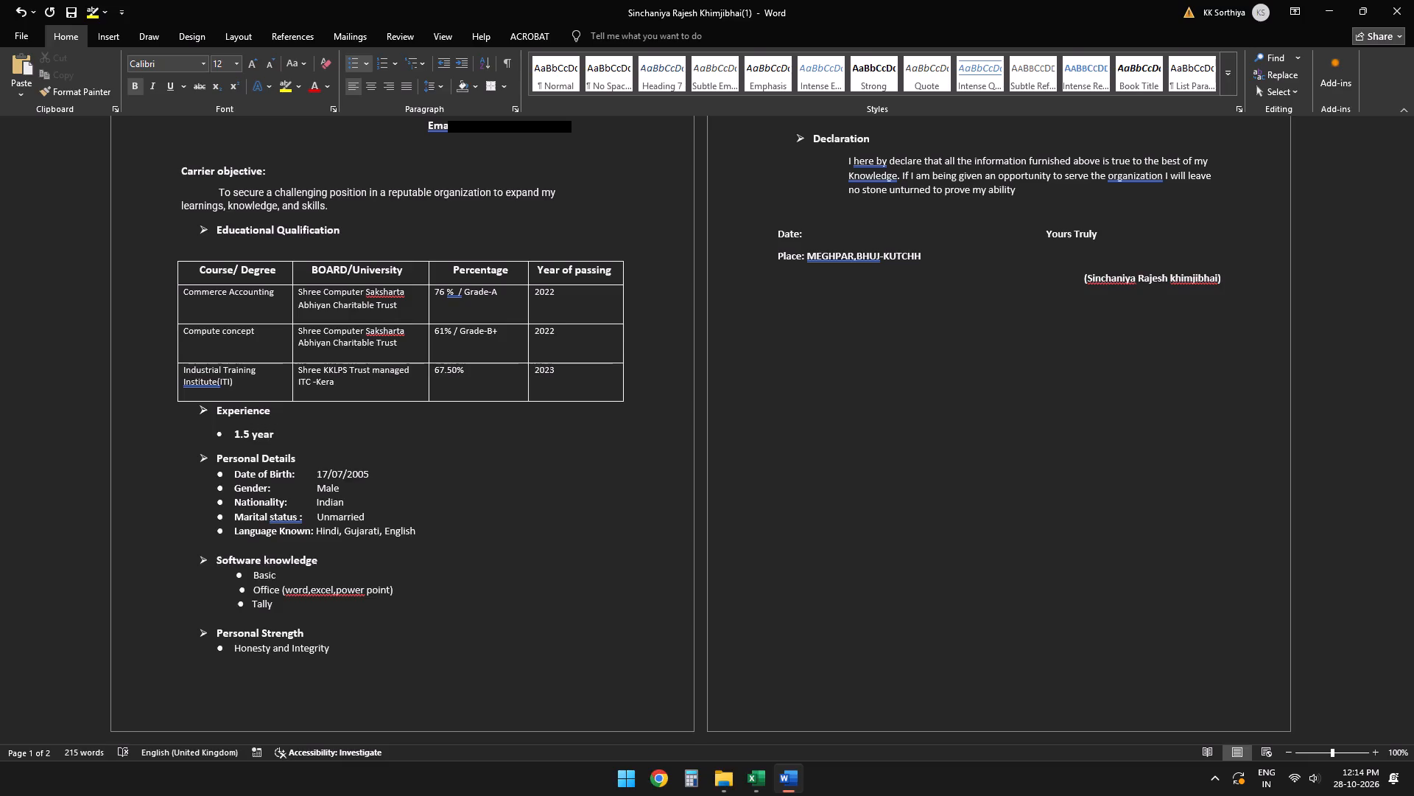
pyautogui.write('ex')
pyautogui.write('peri')
pyautogui.write('ence in')
pyautogui.press('space')
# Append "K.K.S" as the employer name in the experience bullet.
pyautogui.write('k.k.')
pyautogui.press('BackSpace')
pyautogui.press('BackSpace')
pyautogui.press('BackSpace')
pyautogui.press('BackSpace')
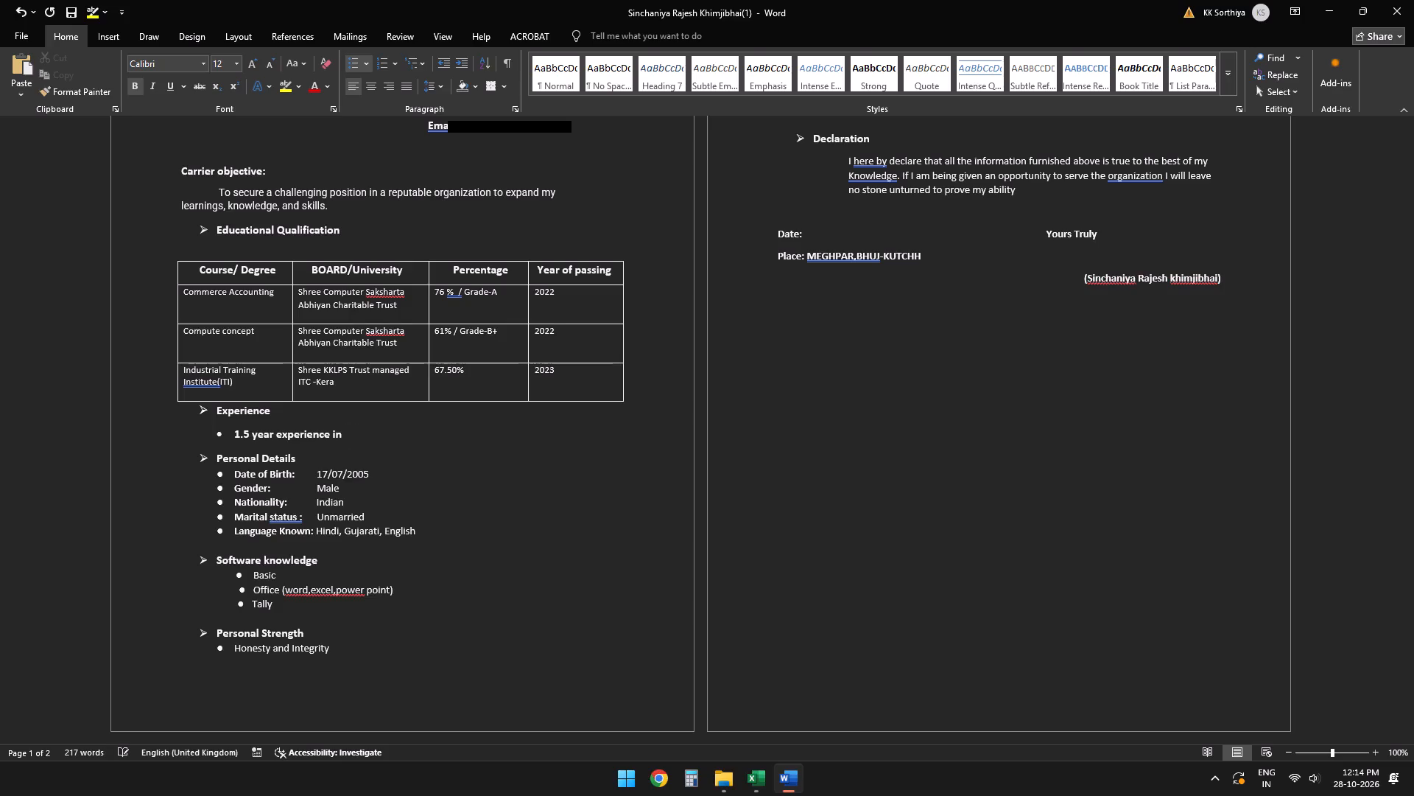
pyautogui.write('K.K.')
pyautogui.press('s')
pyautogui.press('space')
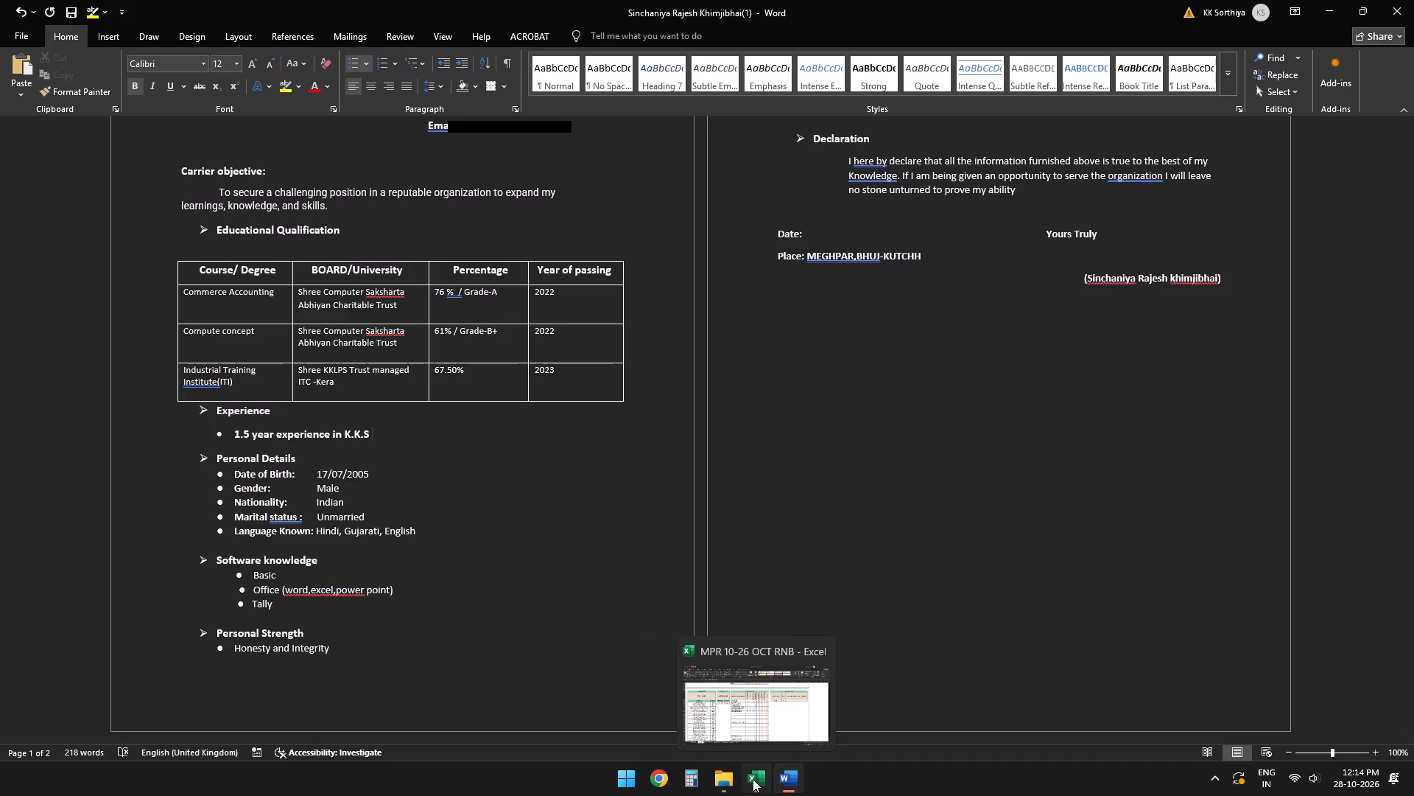
# Open the OCT BILL 10-26 workbook from the 10. OCTOBER-2026 folder in Excel to check the company name, and return to the resume in Word.
pyautogui.click(727, 778)
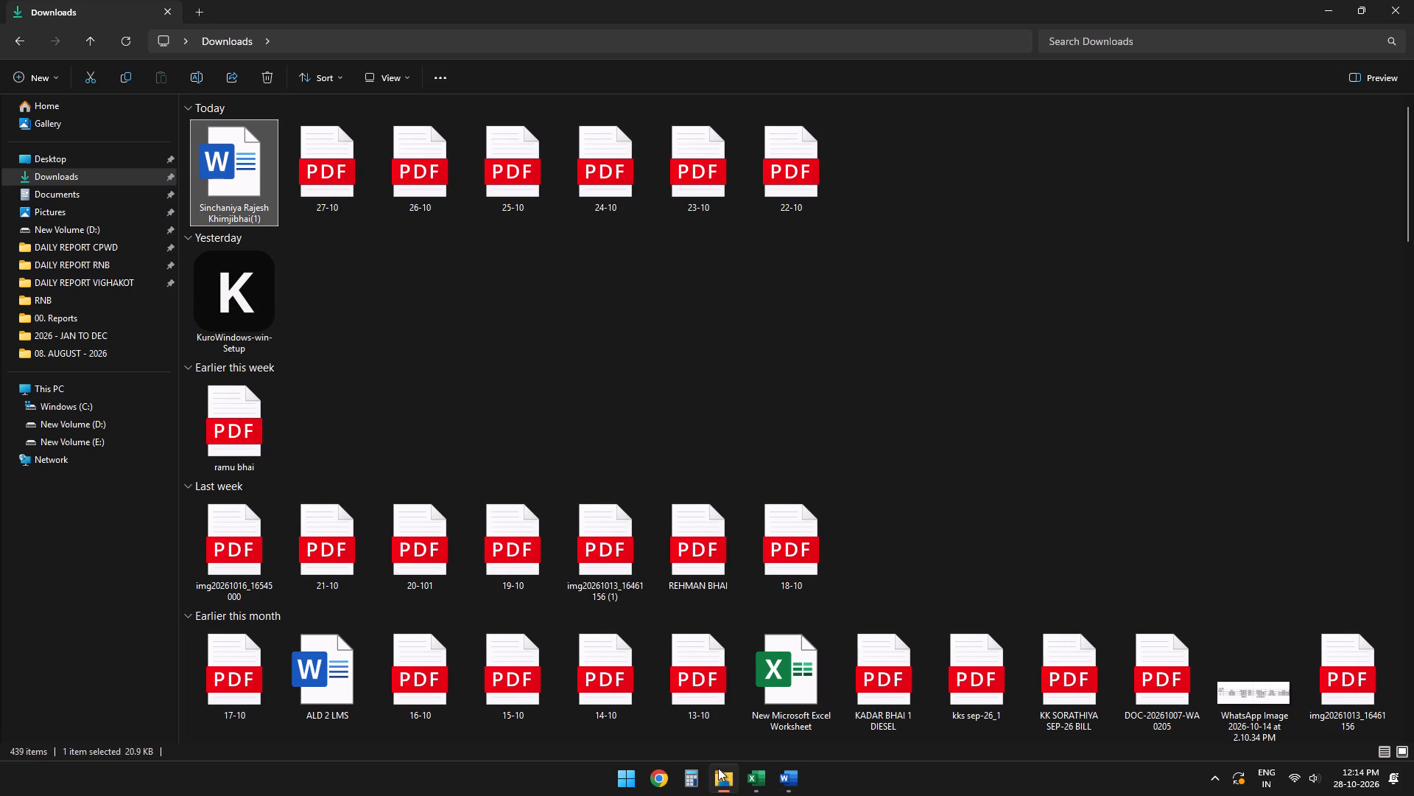
pyautogui.click(147, 330)
pyautogui.doubleClick(335, 265)
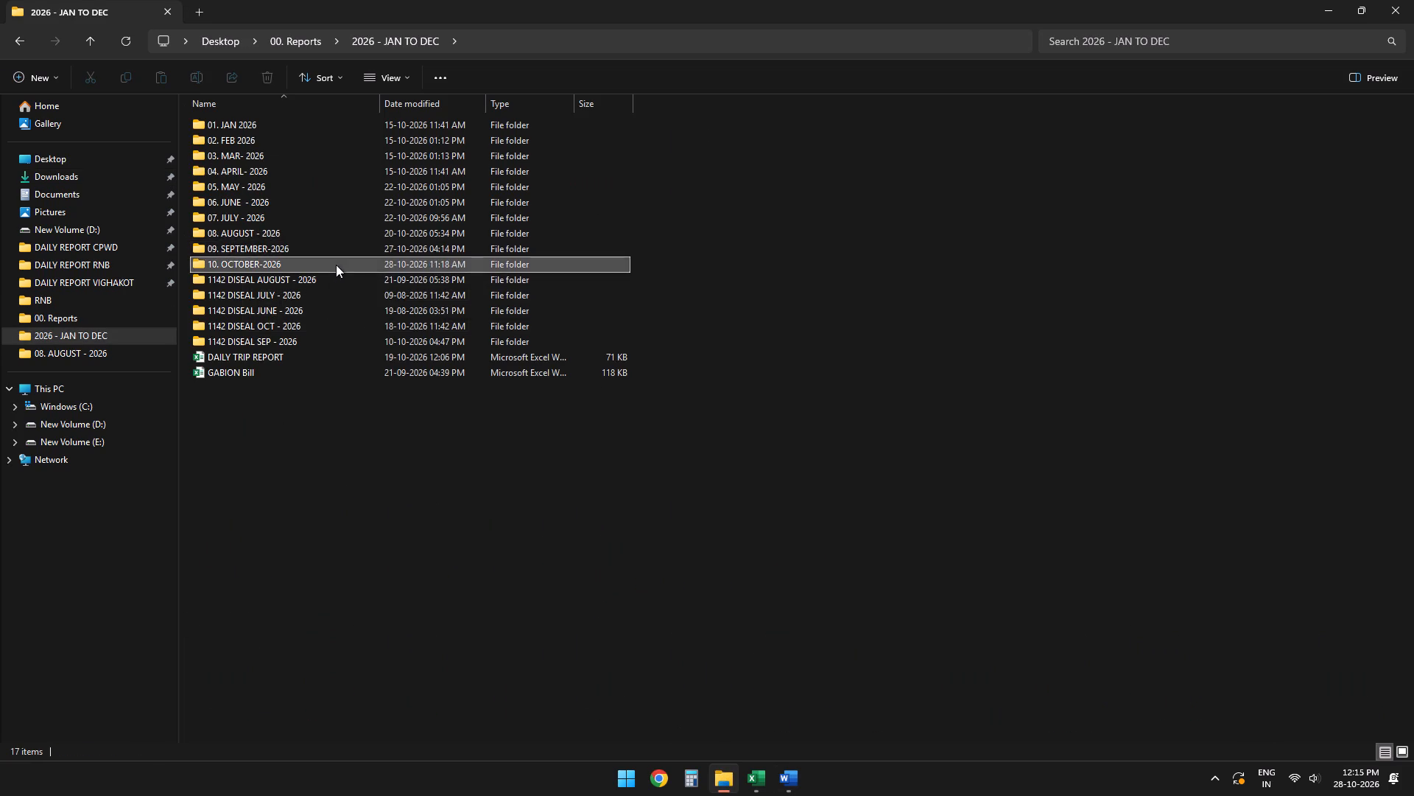
pyautogui.doubleClick(324, 168)
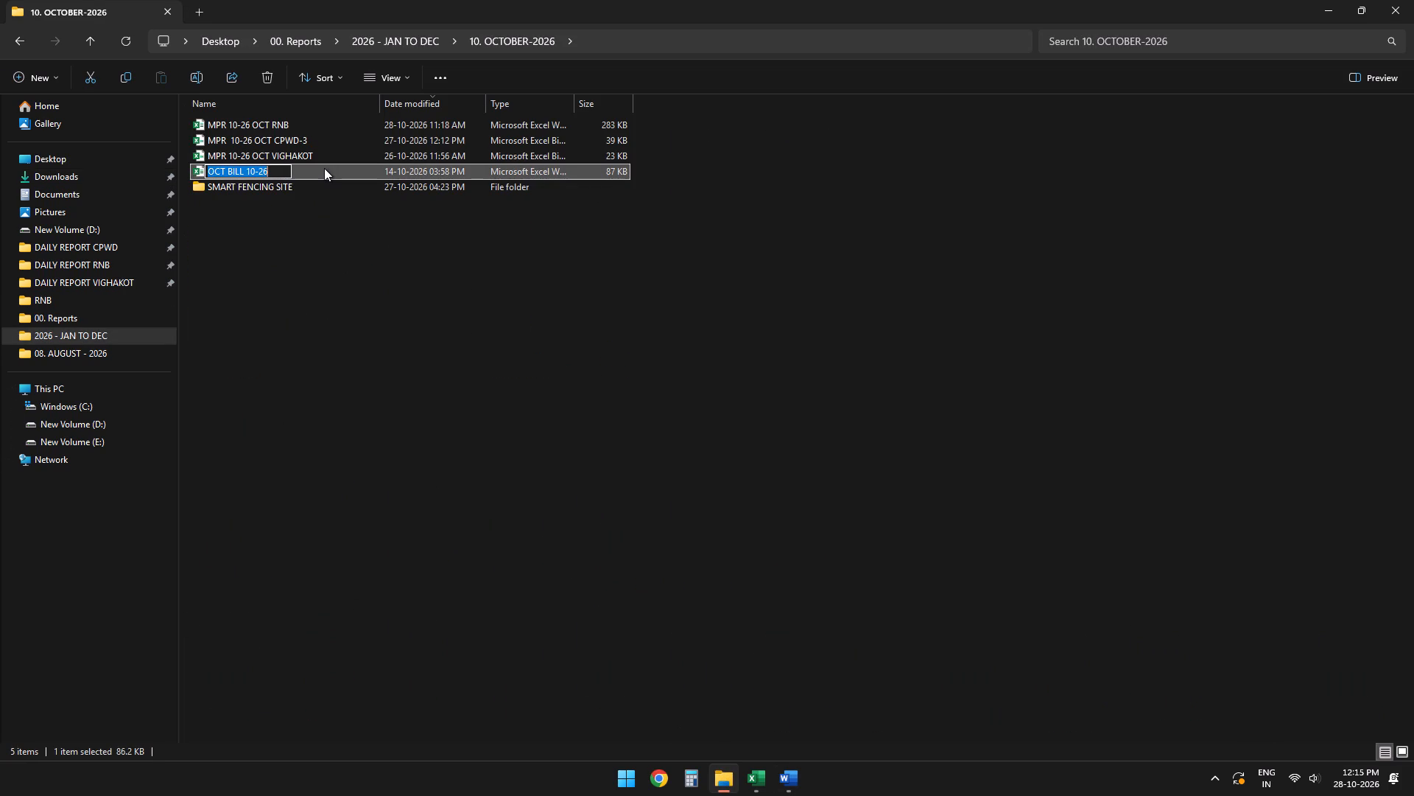
pyautogui.doubleClick(324, 168)
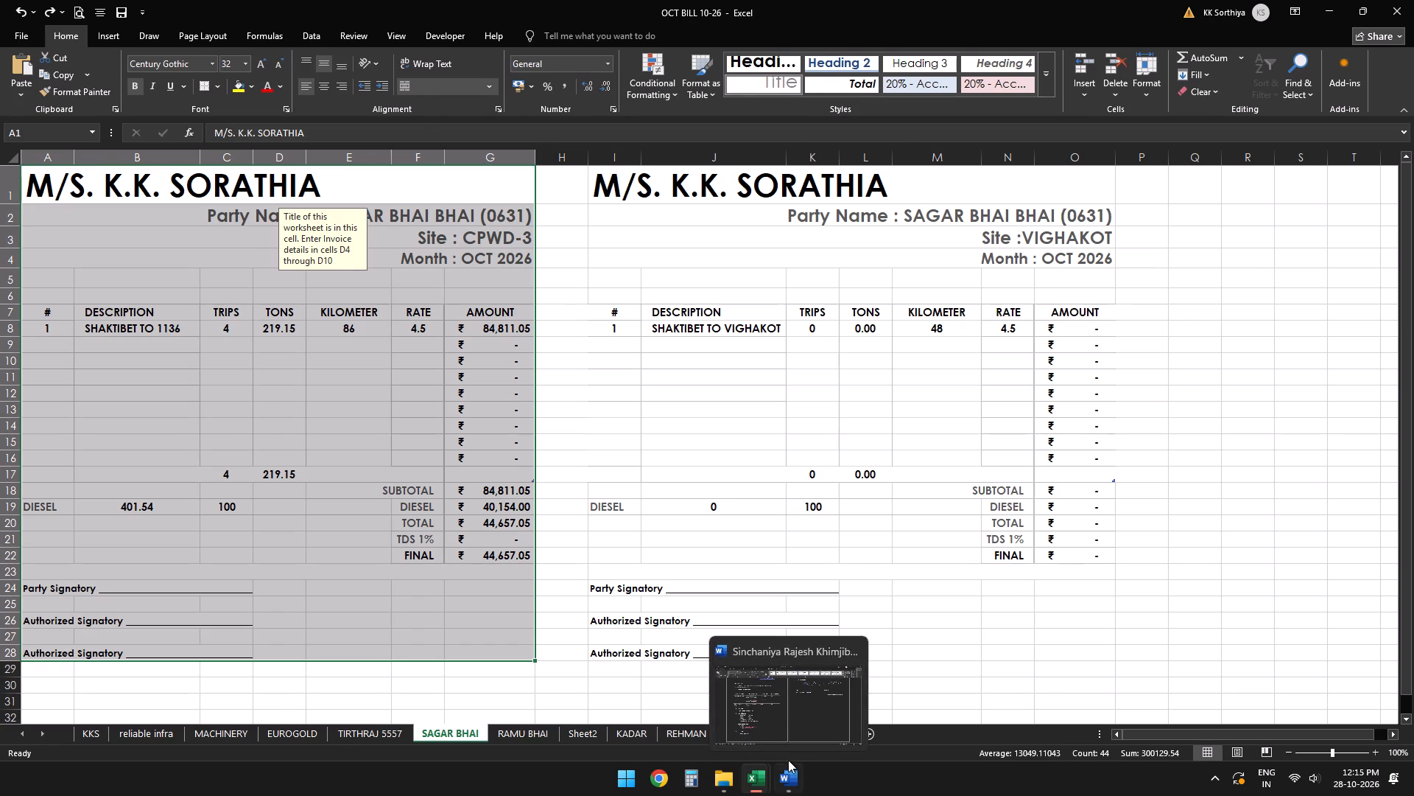
pyautogui.click(776, 719)
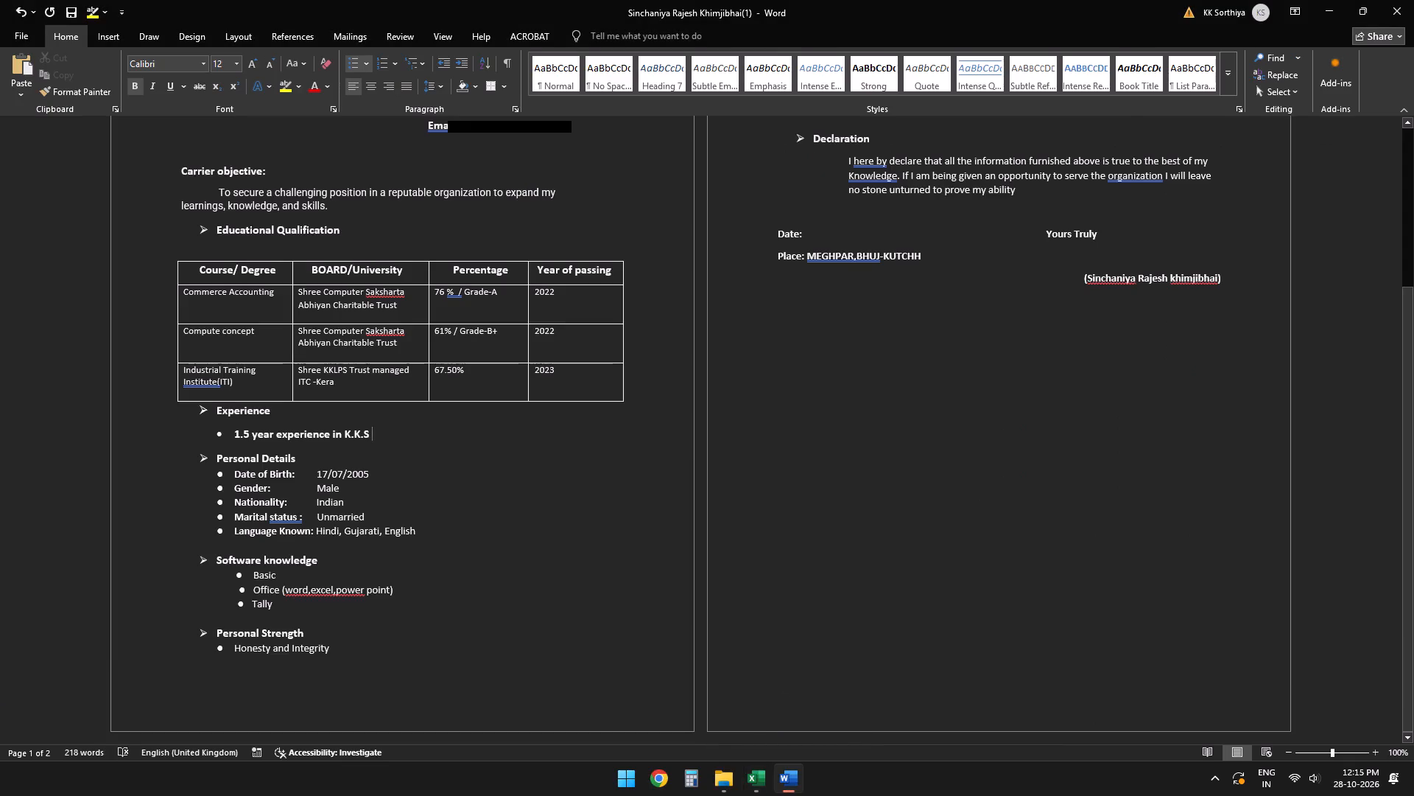
# Replace "K.K.S" in the experience bullet with "M/S. K.K. SORATHIYA".
pyautogui.press('BackSpace')
pyautogui.press('BackSpace')
pyautogui.press('BackSpace')
pyautogui.press('BackSpace')
pyautogui.press('BackSpace')
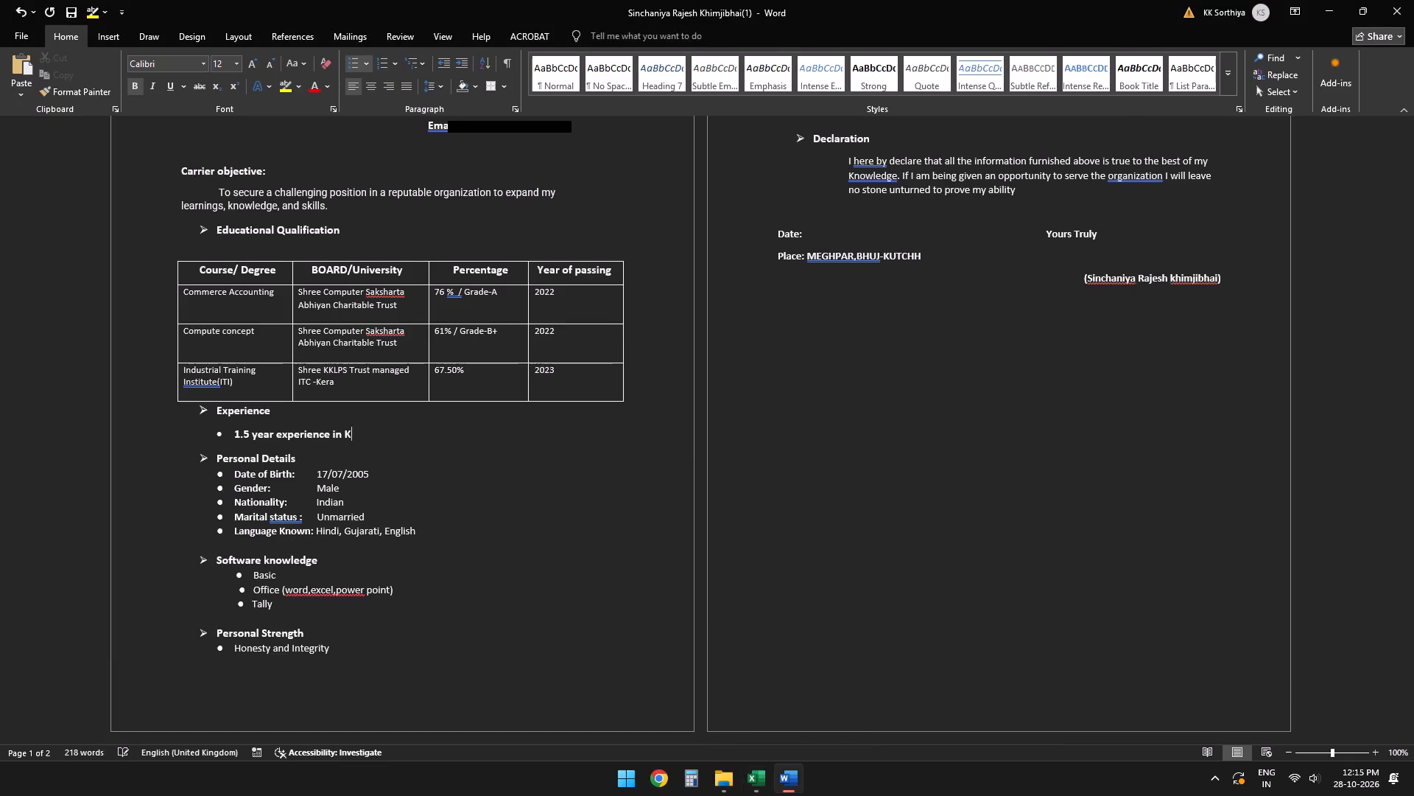
pyautogui.press('BackSpace')
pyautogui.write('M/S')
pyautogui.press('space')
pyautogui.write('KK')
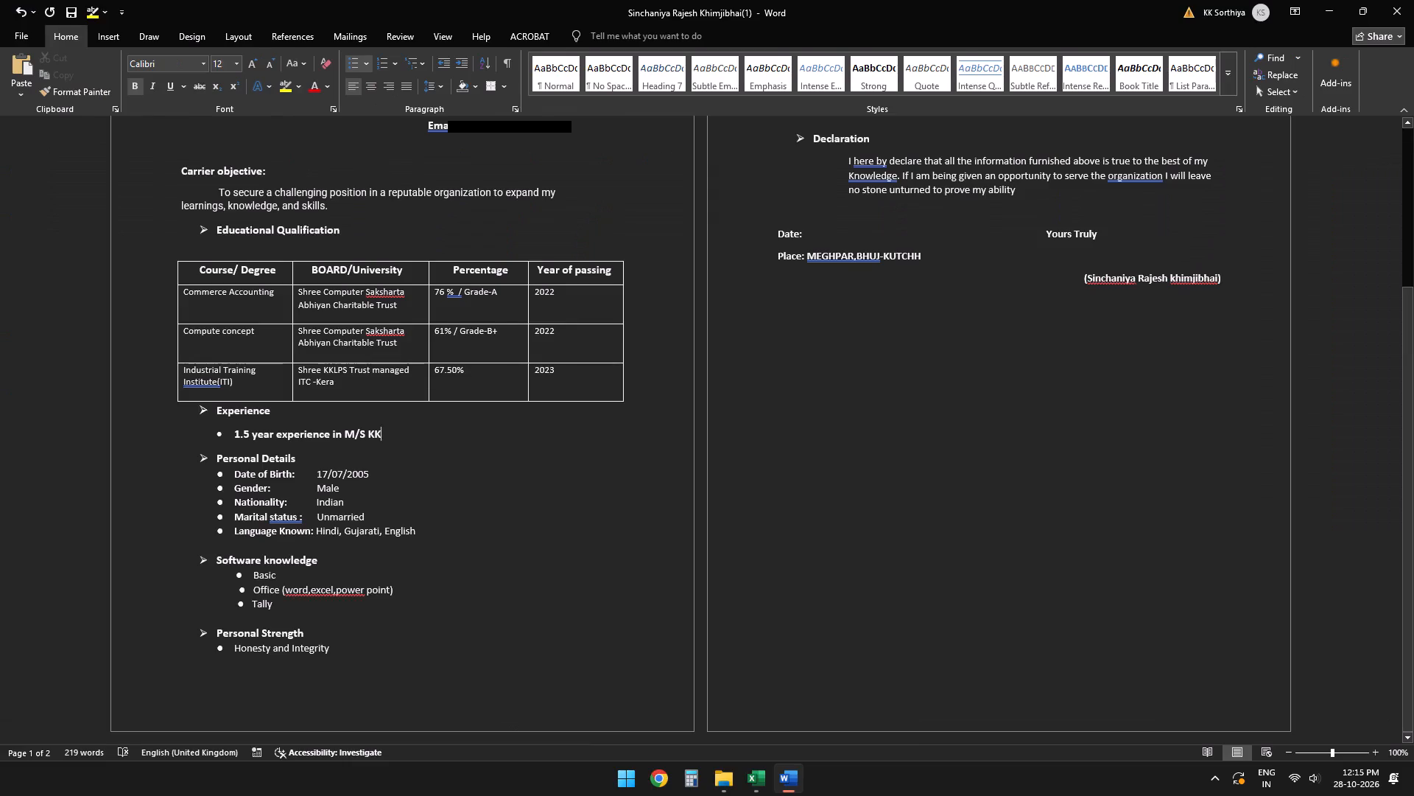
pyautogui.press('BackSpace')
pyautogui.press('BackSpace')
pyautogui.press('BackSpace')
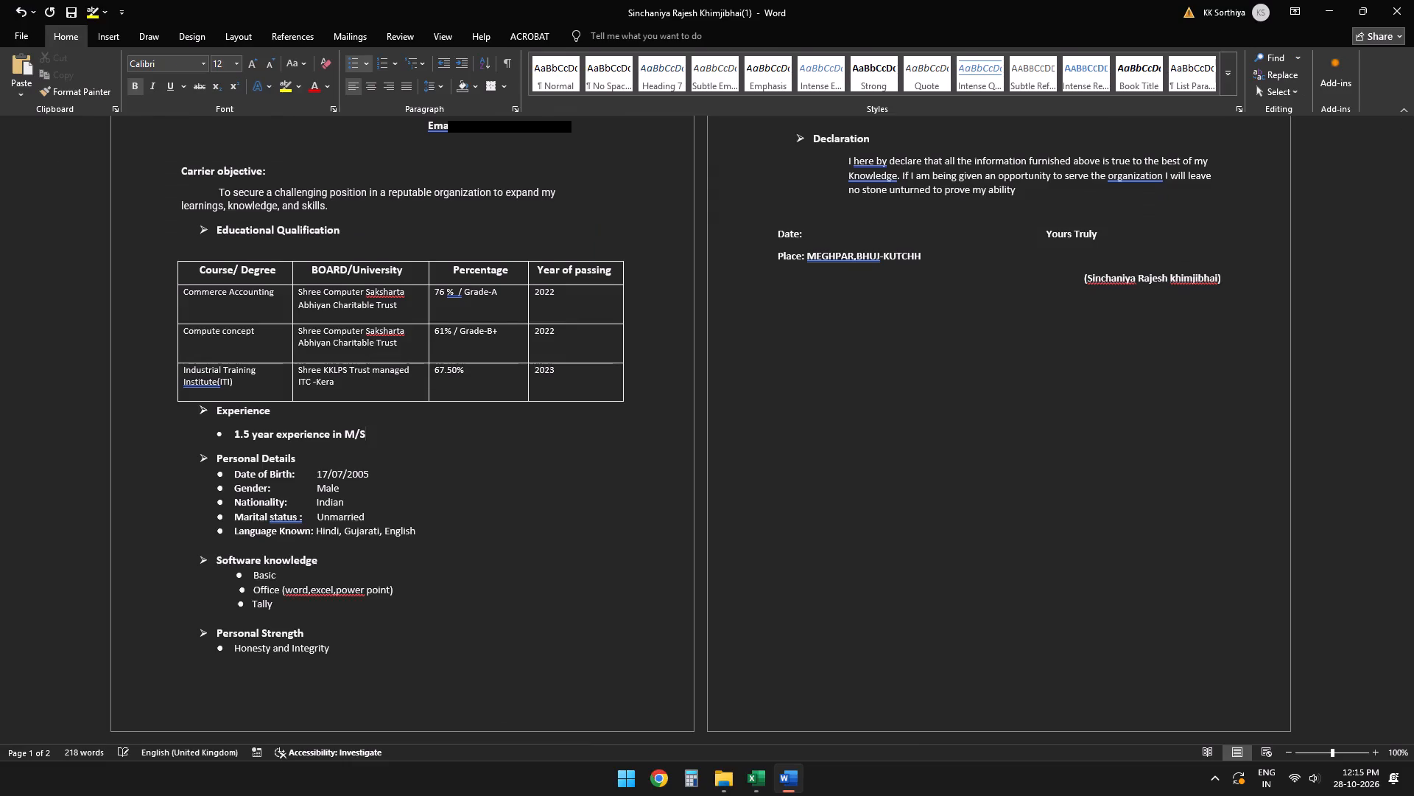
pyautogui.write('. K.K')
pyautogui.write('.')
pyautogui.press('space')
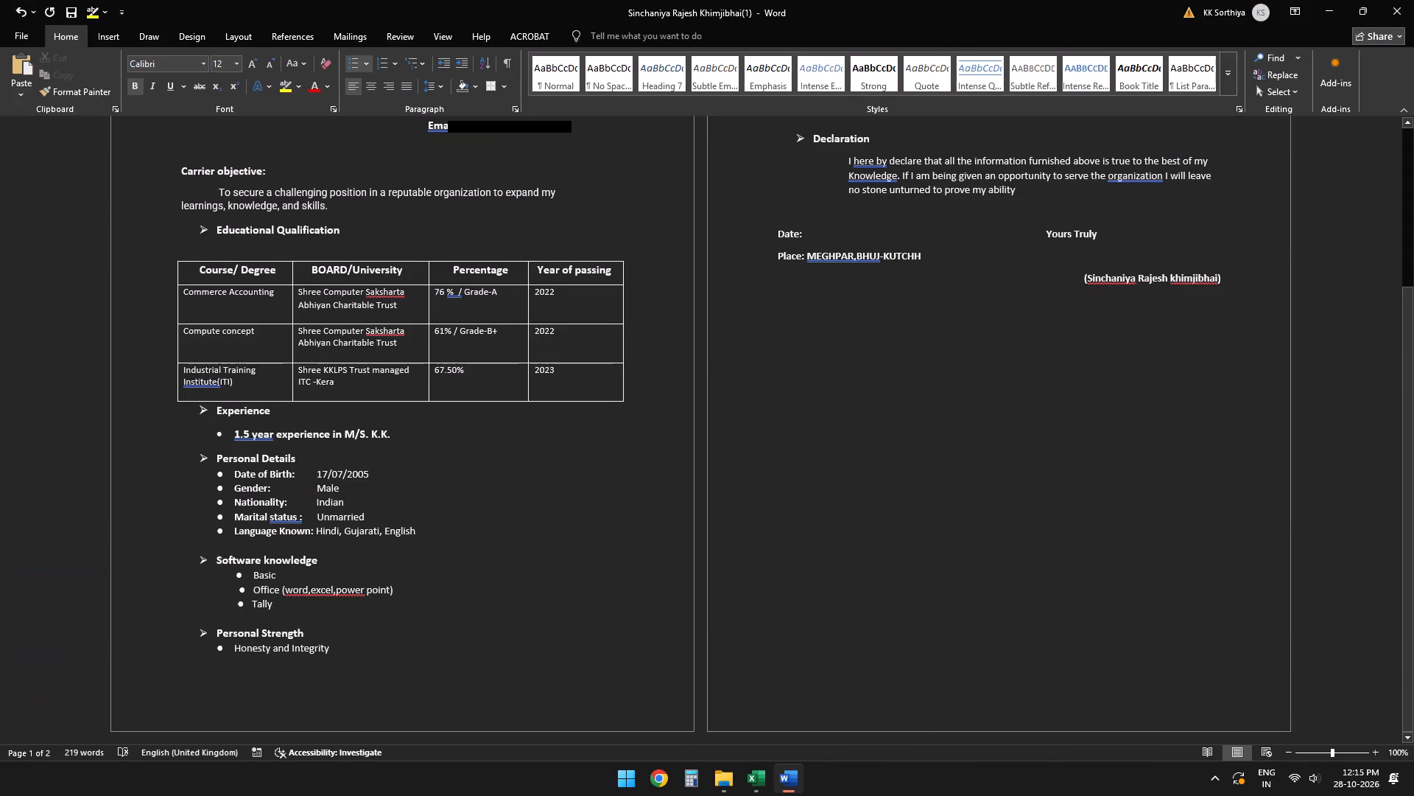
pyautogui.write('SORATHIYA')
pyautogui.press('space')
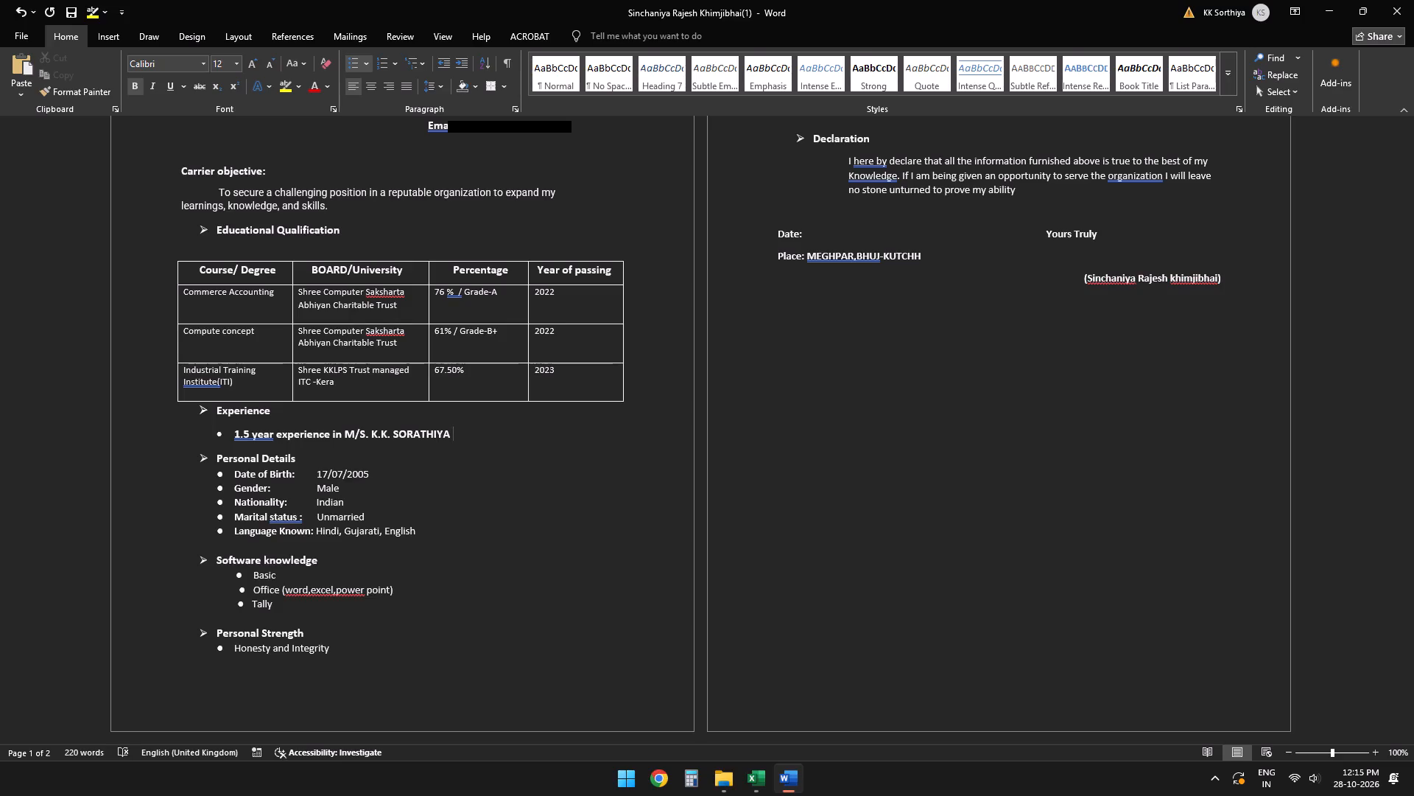
# Append "CONTRACTAR" after the company name in the experience bullet.
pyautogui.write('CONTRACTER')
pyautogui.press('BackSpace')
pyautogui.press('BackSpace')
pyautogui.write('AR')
# Correct the spelling of "CONTRACTAR" in the experience bullet to "CONTRACTOR".
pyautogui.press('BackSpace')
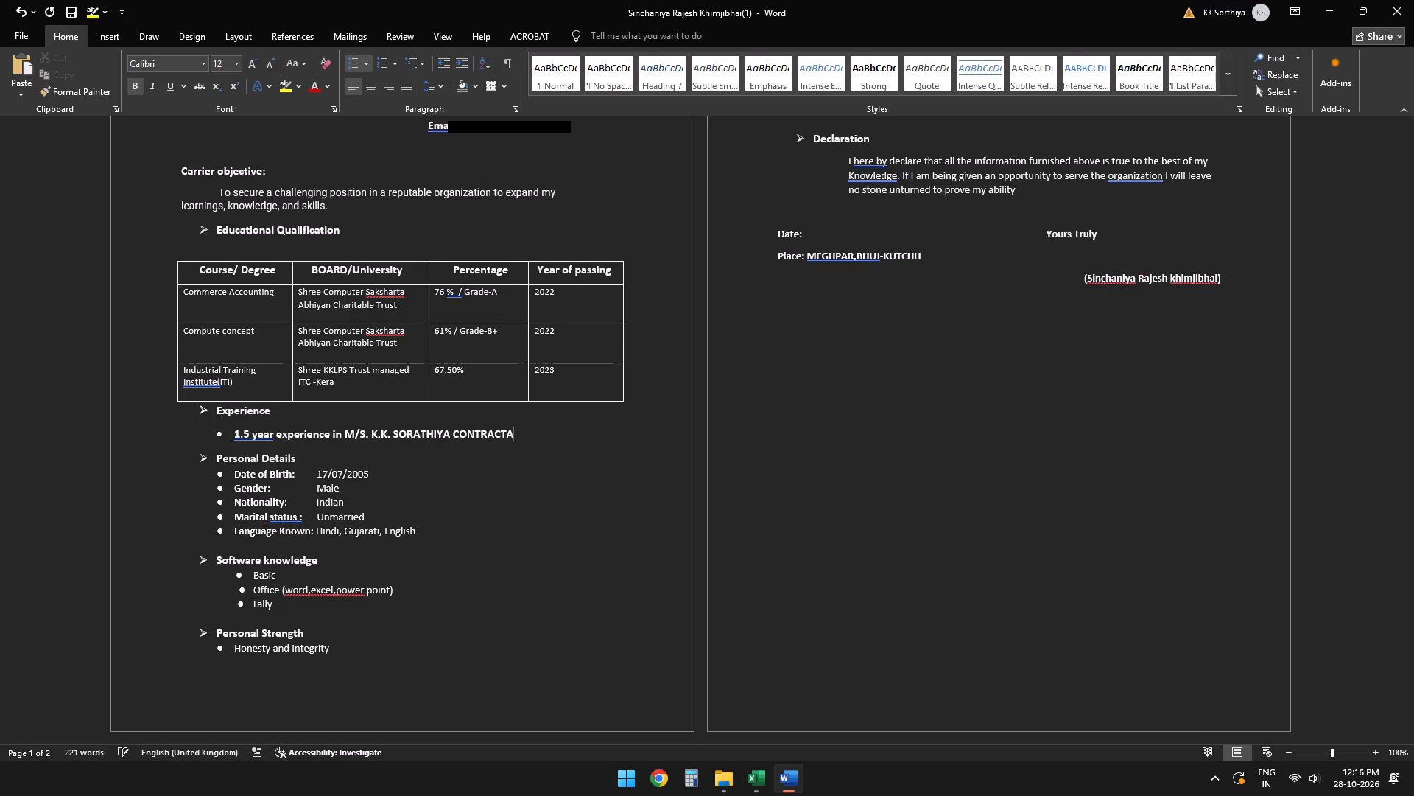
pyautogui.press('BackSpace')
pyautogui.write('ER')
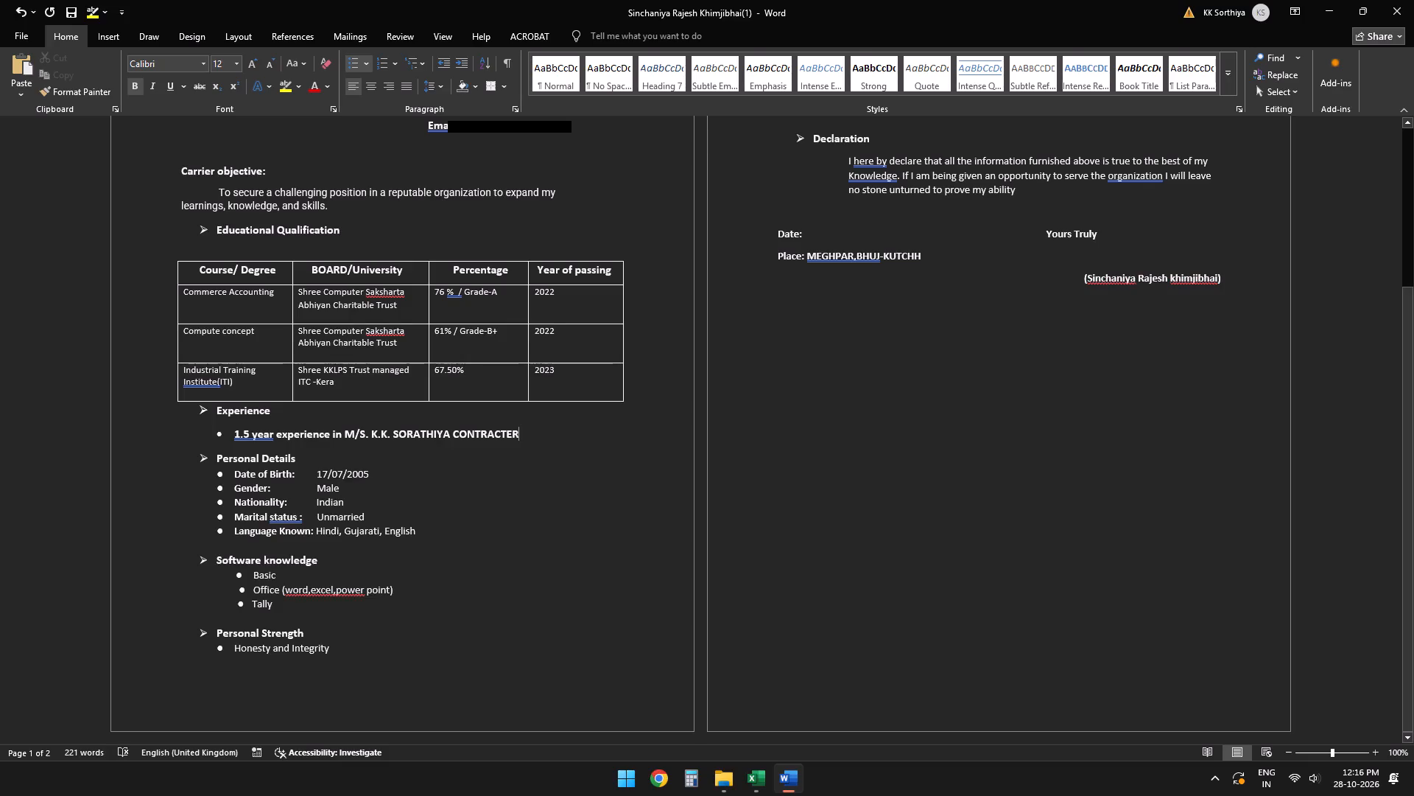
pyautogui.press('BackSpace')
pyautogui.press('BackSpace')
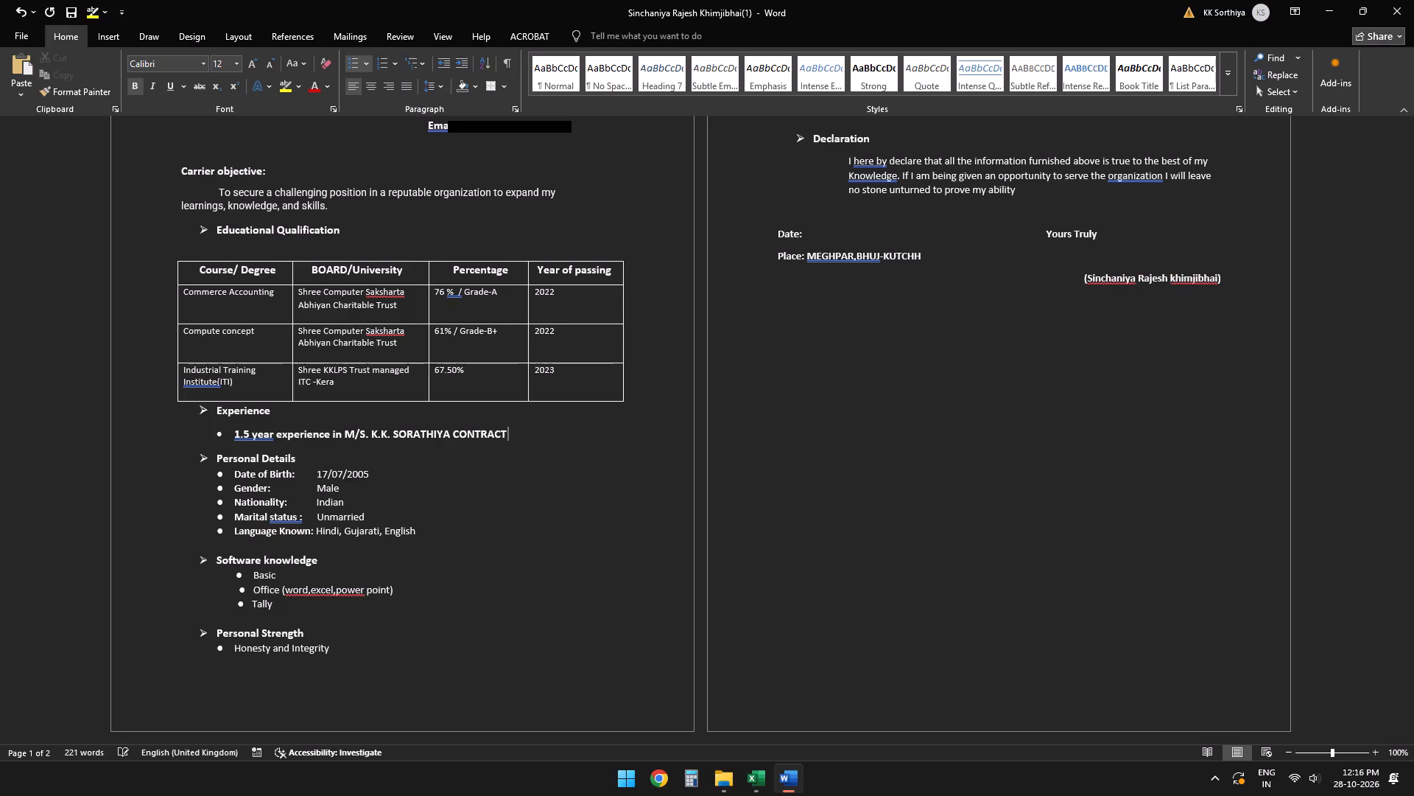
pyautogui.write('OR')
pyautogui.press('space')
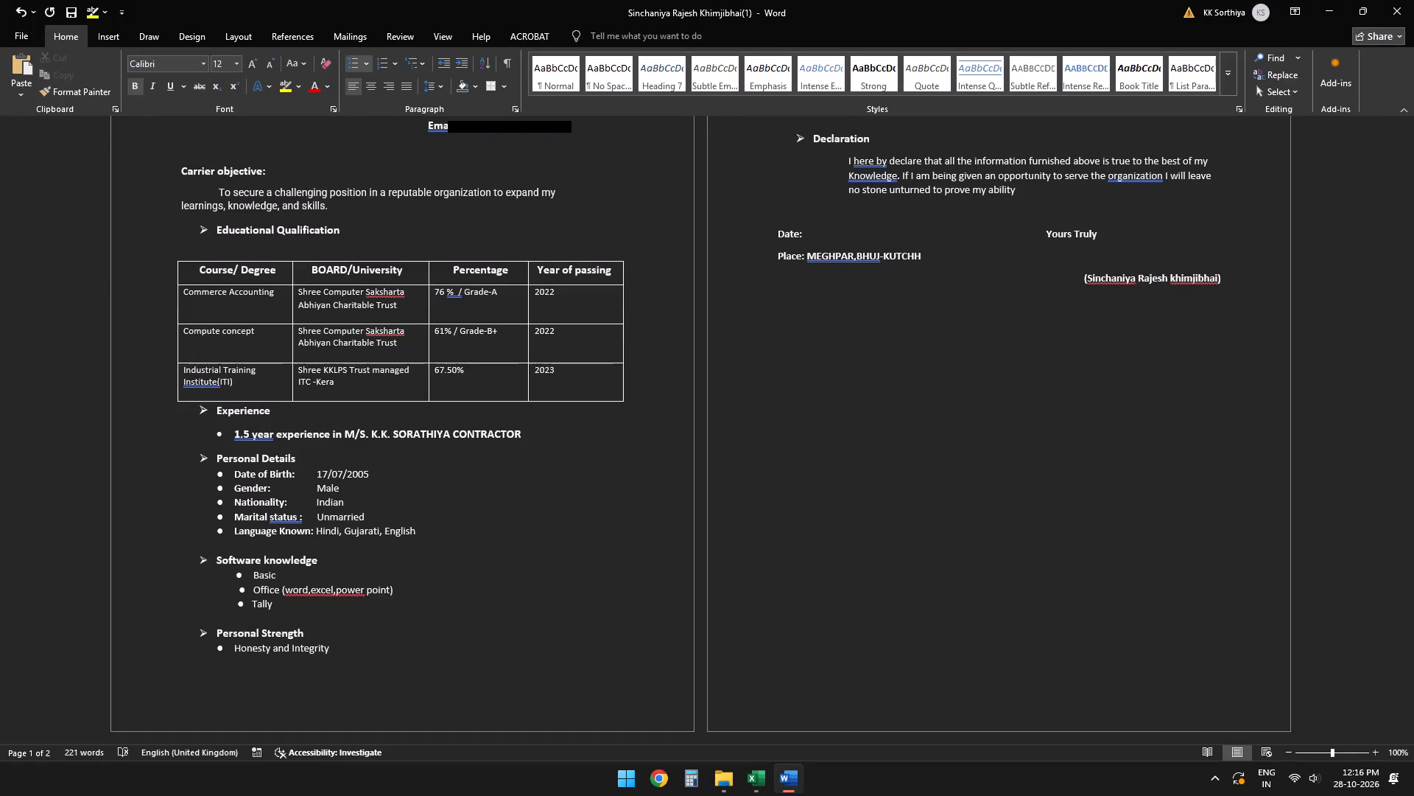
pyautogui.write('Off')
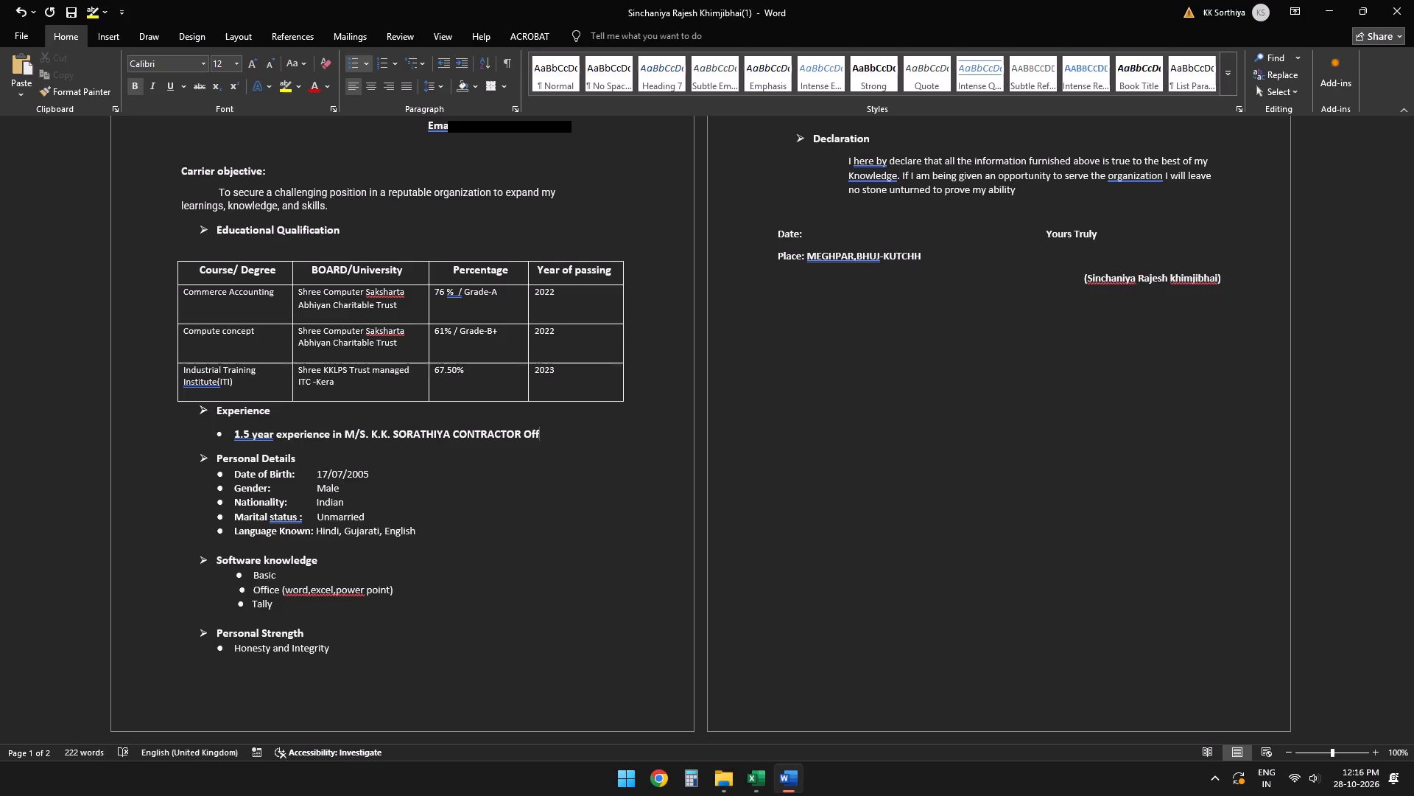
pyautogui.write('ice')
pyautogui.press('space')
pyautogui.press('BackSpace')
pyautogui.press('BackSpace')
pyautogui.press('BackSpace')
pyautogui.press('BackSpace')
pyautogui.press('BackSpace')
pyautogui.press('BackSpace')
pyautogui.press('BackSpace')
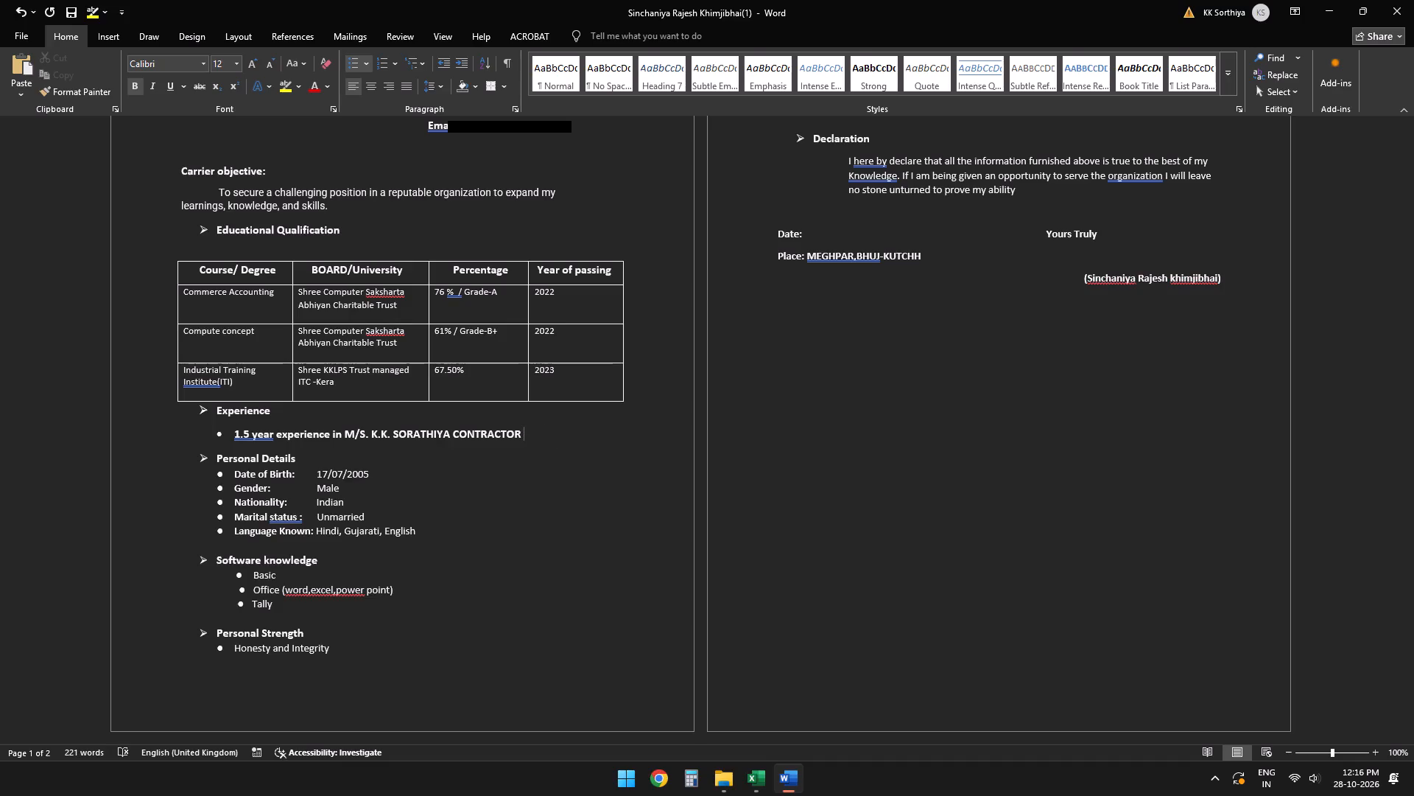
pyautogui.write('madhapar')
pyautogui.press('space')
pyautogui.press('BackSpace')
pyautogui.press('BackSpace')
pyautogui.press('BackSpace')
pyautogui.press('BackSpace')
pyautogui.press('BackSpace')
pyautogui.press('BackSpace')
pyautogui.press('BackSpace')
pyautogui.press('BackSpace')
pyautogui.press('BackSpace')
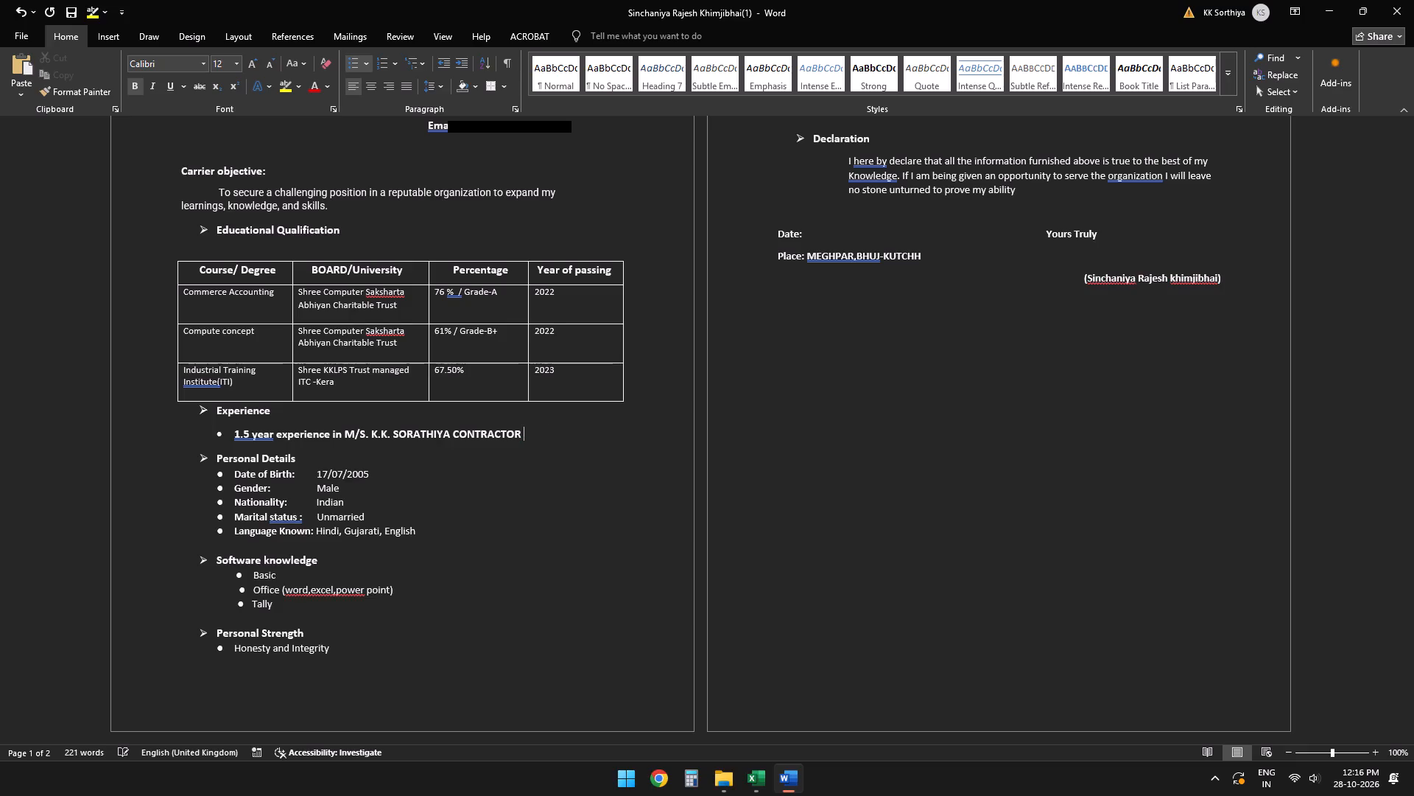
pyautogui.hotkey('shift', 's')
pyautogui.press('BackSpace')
# Append the location "Madhapar-Bhuj" after "CONTRACTOR" in the experience bullet.
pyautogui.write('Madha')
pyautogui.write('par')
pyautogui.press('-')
pyautogui.write('bhuj')
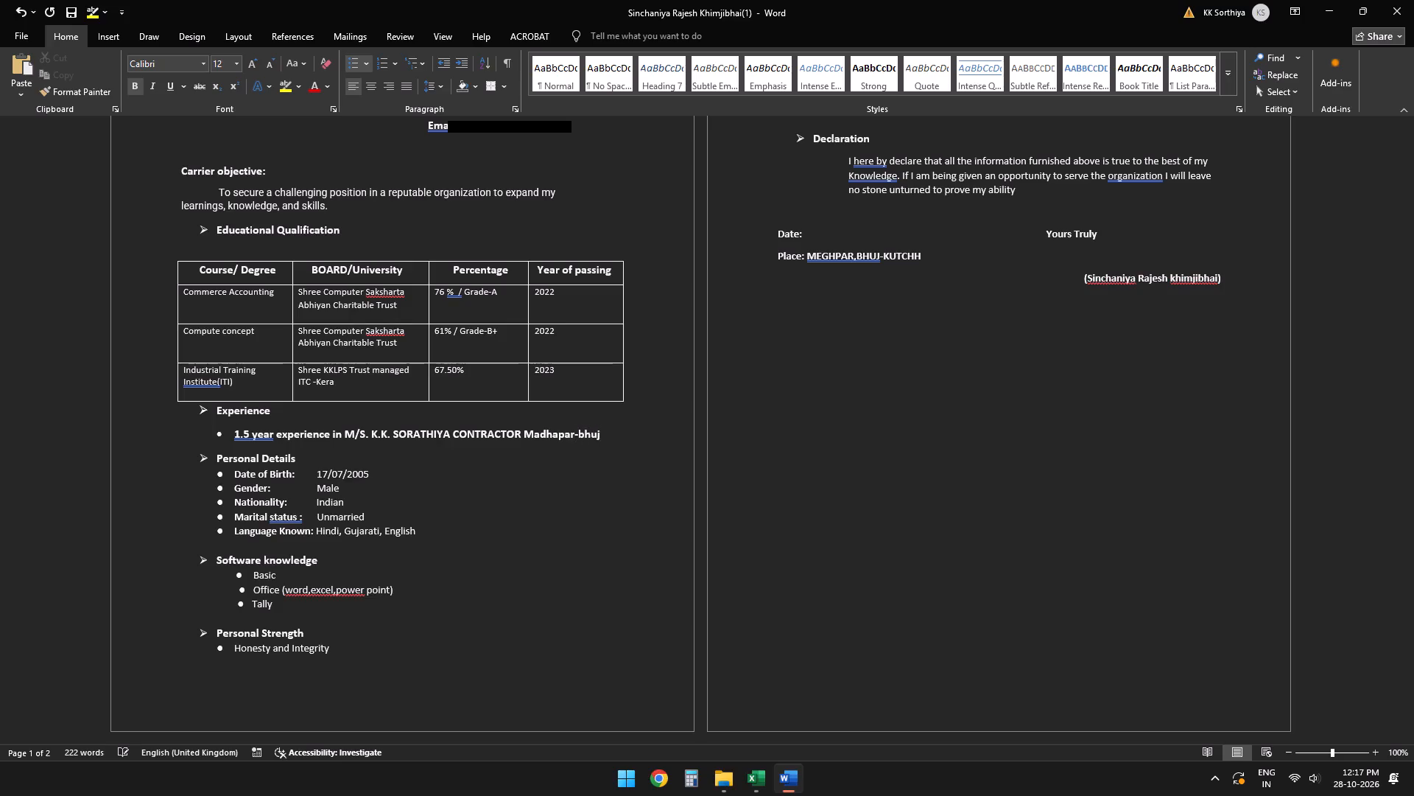
pyautogui.press('BackSpace')
pyautogui.press('BackSpace')
pyautogui.press('BackSpace')
pyautogui.press('BackSpace')
pyautogui.write('BHuj')
pyautogui.press('BackSpace')
pyautogui.press('BackSpace')
pyautogui.press('BackSpace')
pyautogui.write('huj')
pyautogui.press('space')
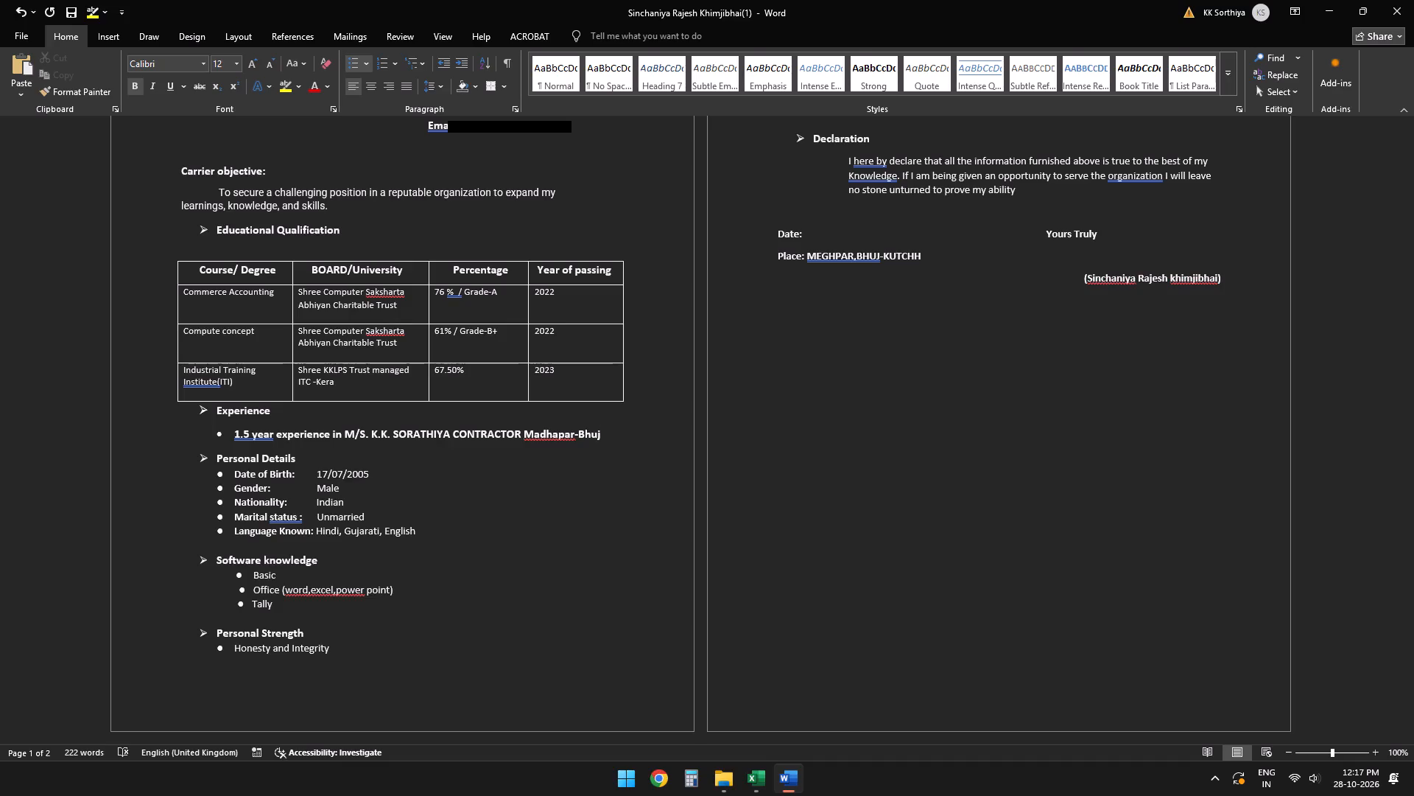
# Insert "Office in" between "CONTRACTOR" and "Madhapar-Bhuj" in the experience bullet.
pyautogui.press('Left')
pyautogui.press('Left')
pyautogui.press('Left')
pyautogui.press('Left')
pyautogui.press('Left')
pyautogui.press('Left')
pyautogui.press('Left')
pyautogui.press('Left')
pyautogui.press('Left')
pyautogui.press('Left')
pyautogui.press('Left')
pyautogui.press('Left')
pyautogui.press('Left')
pyautogui.press('Left')
pyautogui.press('Left')
pyautogui.press('space')
pyautogui.write('office')
pyautogui.press('space')
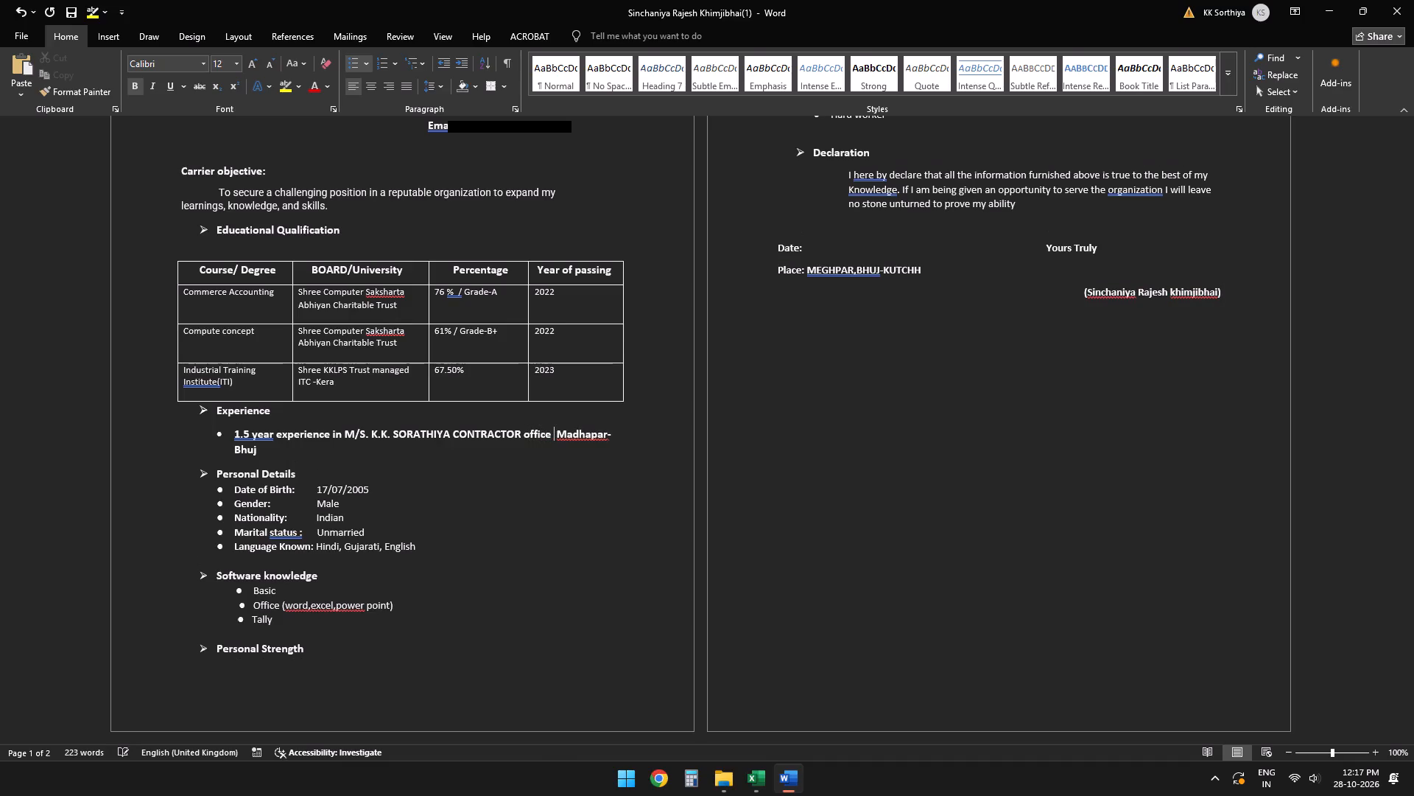
pyautogui.press('BackSpace')
pyautogui.press('BackSpace')
pyautogui.press('BackSpace')
pyautogui.press('BackSpace')
pyautogui.press('BackSpace')
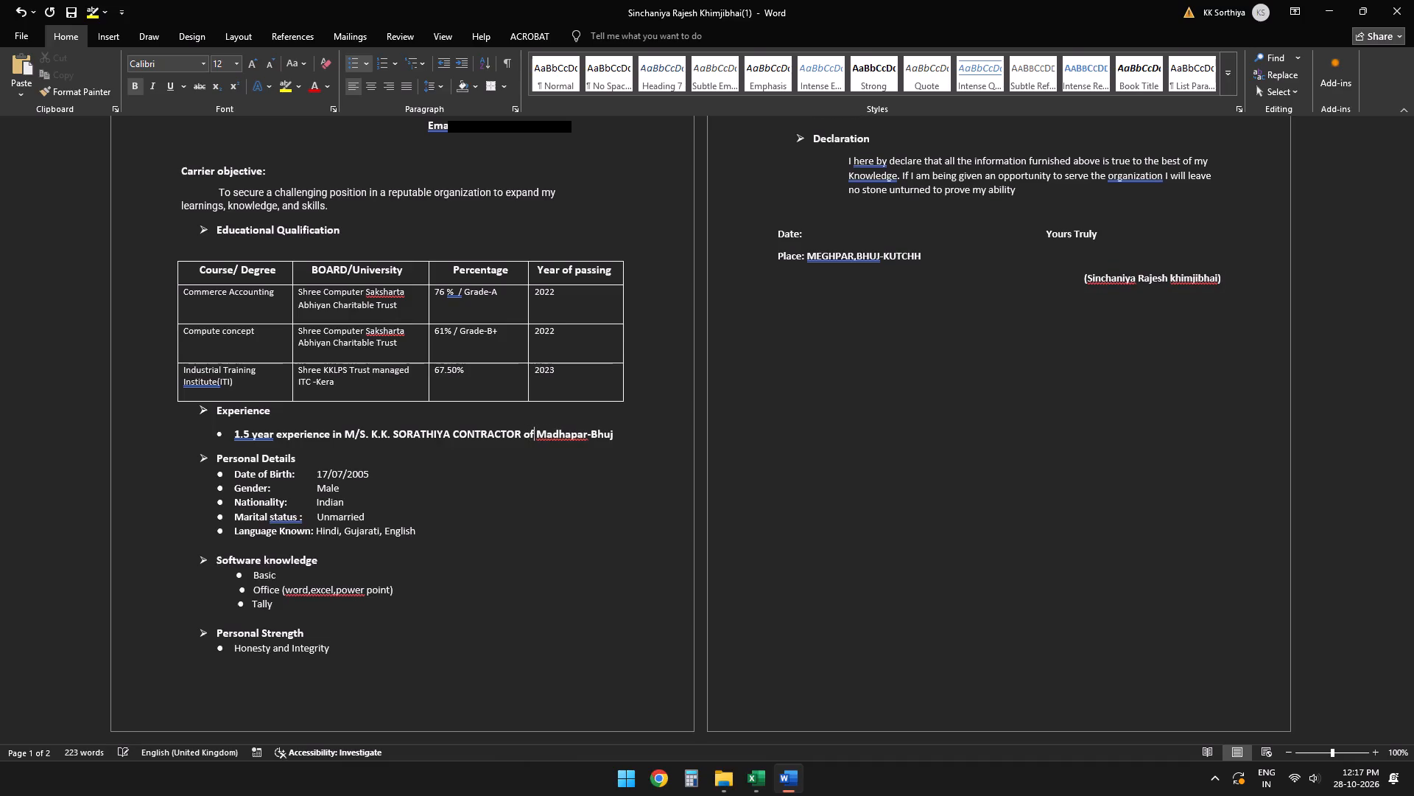
pyautogui.press('BackSpace')
pyautogui.press('BackSpace')
pyautogui.write('Office')
pyautogui.press('space')
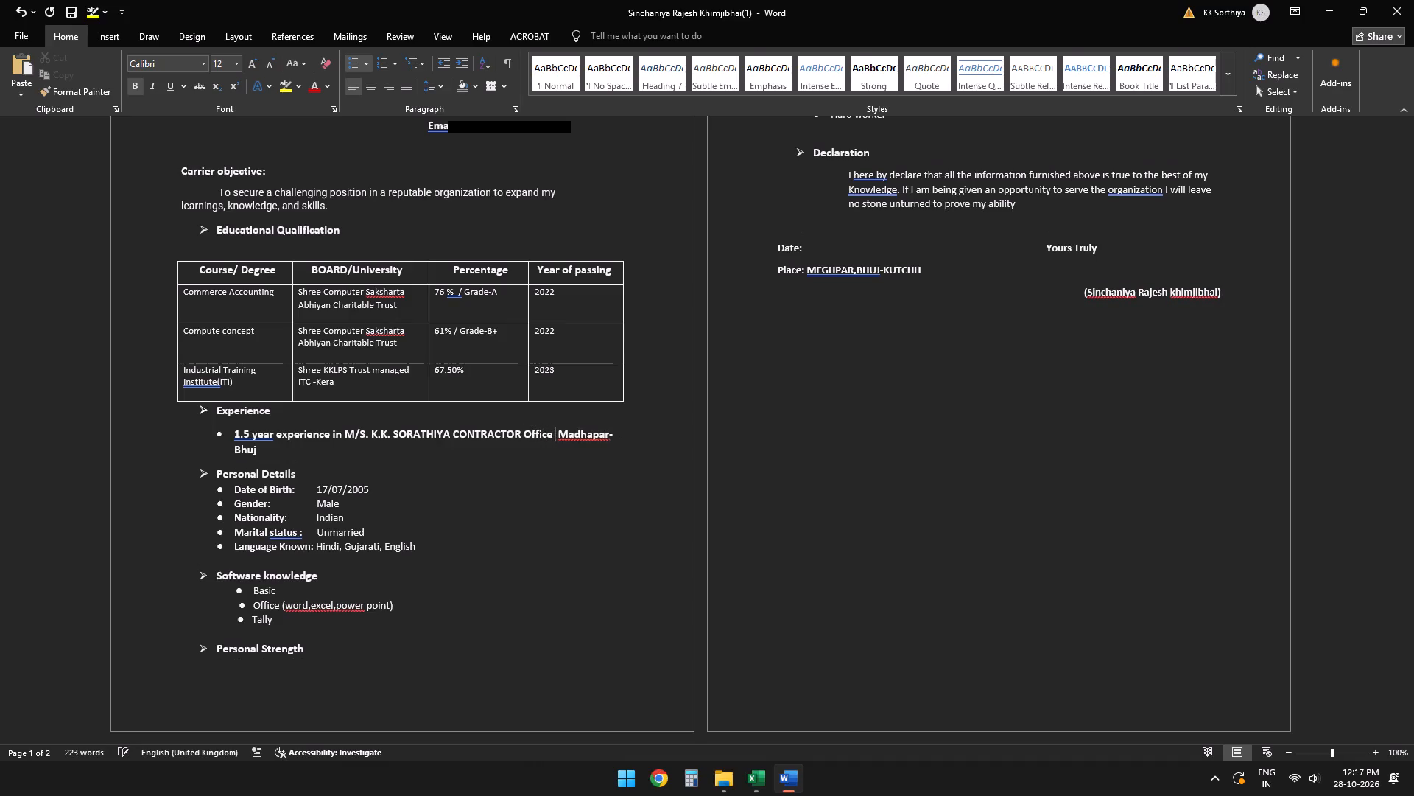
pyautogui.write('in')
pyautogui.press('space')
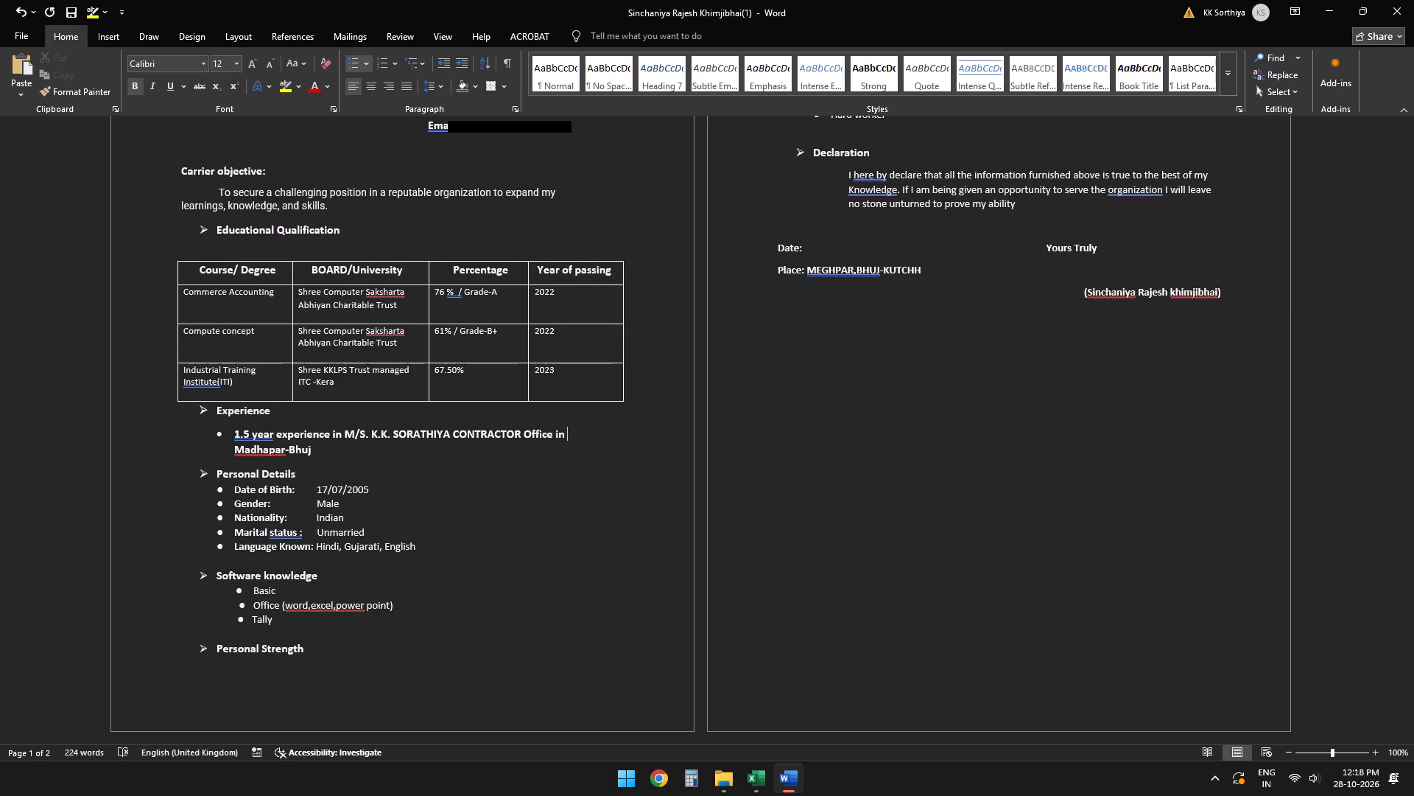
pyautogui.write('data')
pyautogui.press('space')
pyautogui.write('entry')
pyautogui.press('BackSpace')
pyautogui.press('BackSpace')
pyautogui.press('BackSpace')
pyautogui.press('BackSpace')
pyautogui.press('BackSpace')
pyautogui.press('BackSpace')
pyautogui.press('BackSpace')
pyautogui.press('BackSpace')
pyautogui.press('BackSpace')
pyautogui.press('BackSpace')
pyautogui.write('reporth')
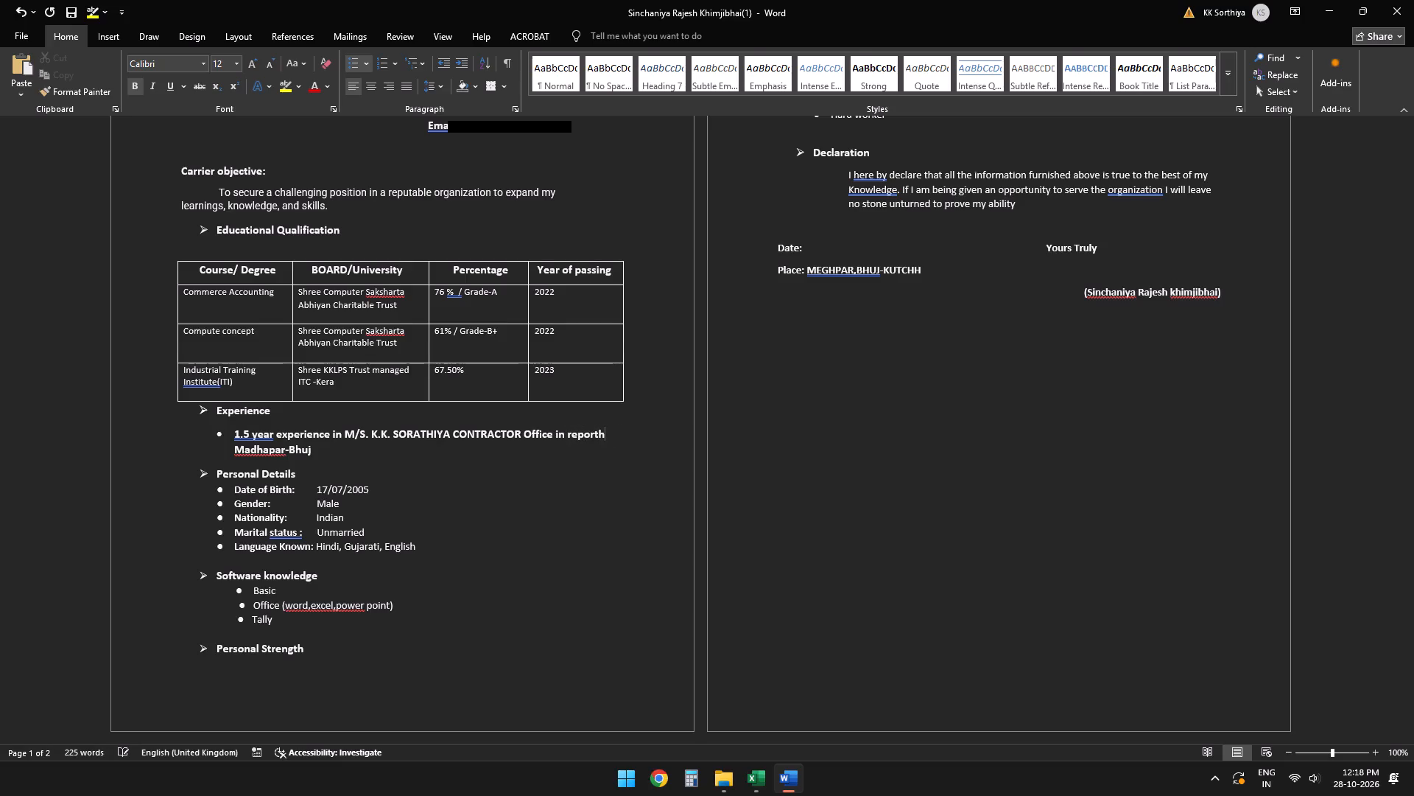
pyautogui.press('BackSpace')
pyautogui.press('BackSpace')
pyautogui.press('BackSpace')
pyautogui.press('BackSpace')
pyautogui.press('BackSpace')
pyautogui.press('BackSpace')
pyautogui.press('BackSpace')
# Insert "Reporting work" after "Office in" in the experience bullet.
pyautogui.write('Reporting work')
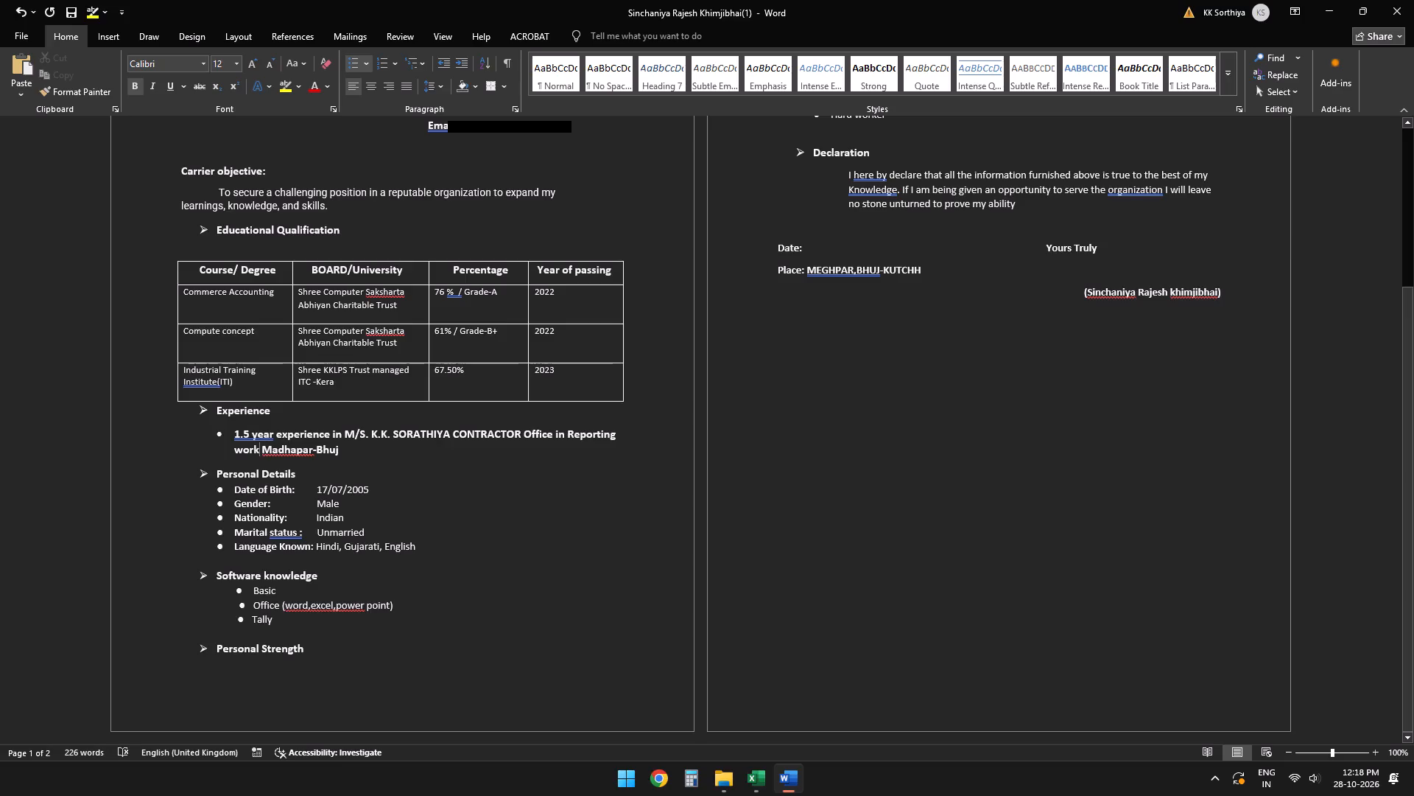
pyautogui.click(472, 449)
# Add an extra space before "Madhapar-Bhuj" in the experience bullet.
pyautogui.click(261, 446)
pyautogui.press('space')
pyautogui.click(342, 478)
pyautogui.click(367, 456)
# Underline "M/S. K.K. SORATHIYA CONTRACTOR" in the experience bullet.
pyautogui.moveTo(343, 435); pyautogui.dragTo(502, 435)
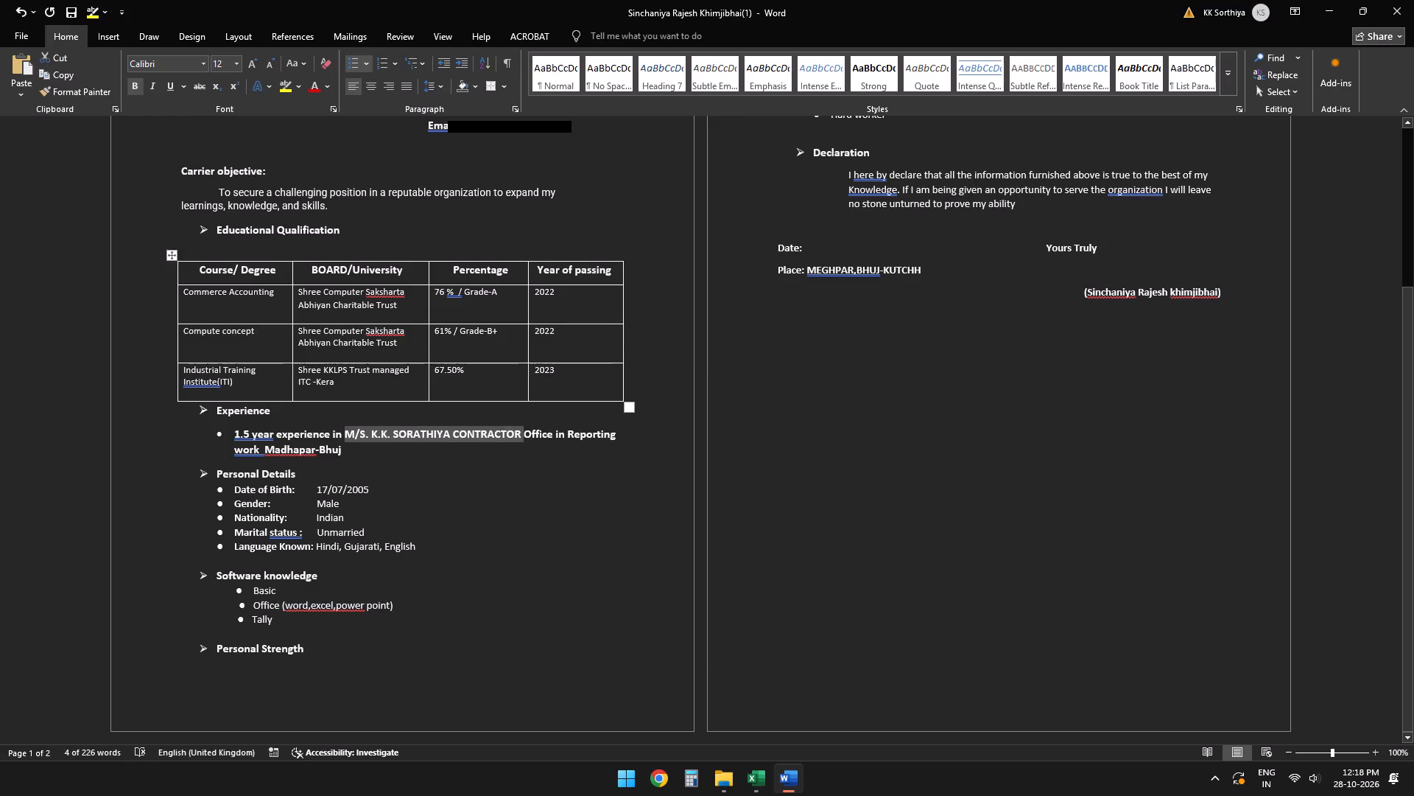
pyautogui.click(172, 88)
pyautogui.click(387, 443)
pyautogui.click(353, 469)
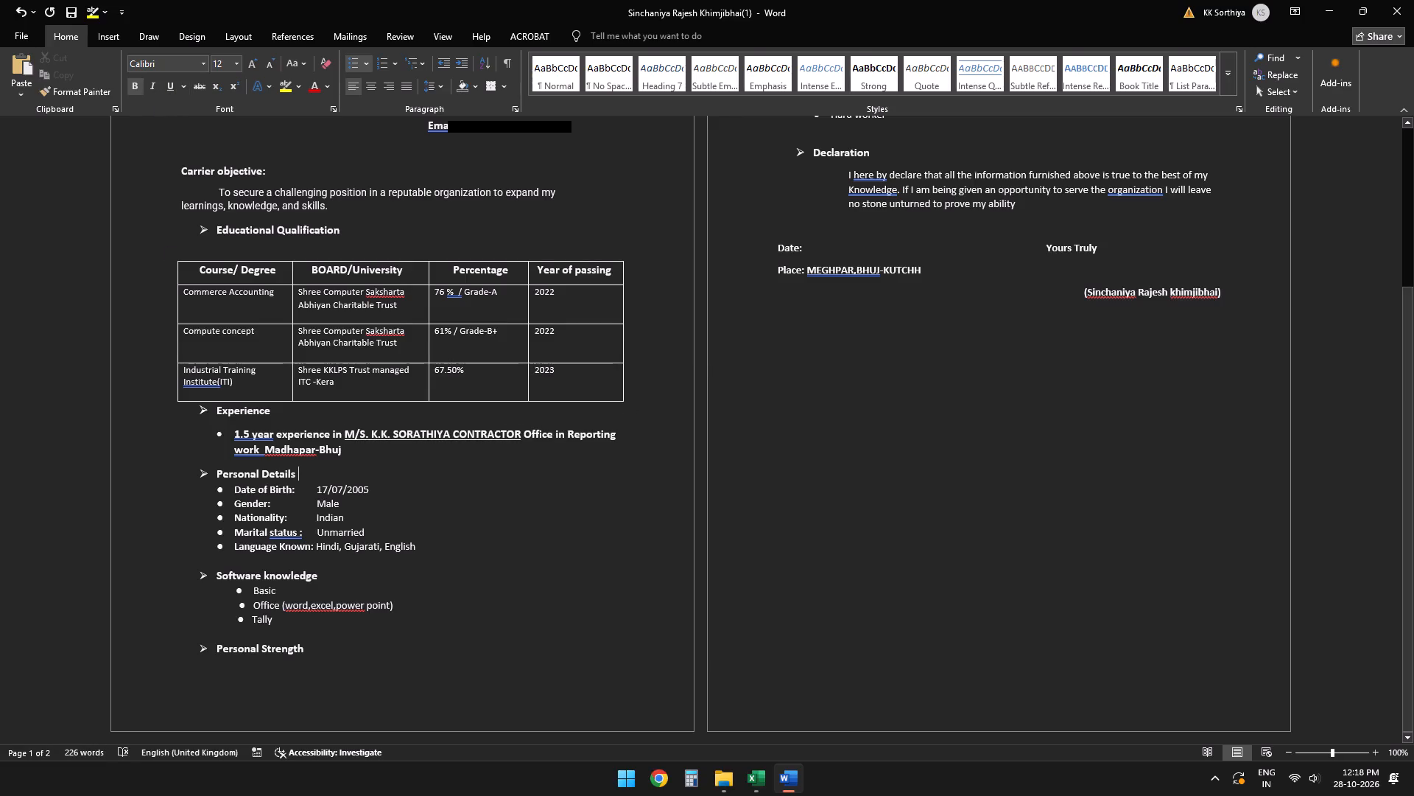
pyautogui.click(328, 477)
# Save the resume document.
pyautogui.hotkey('ctrl', 's')
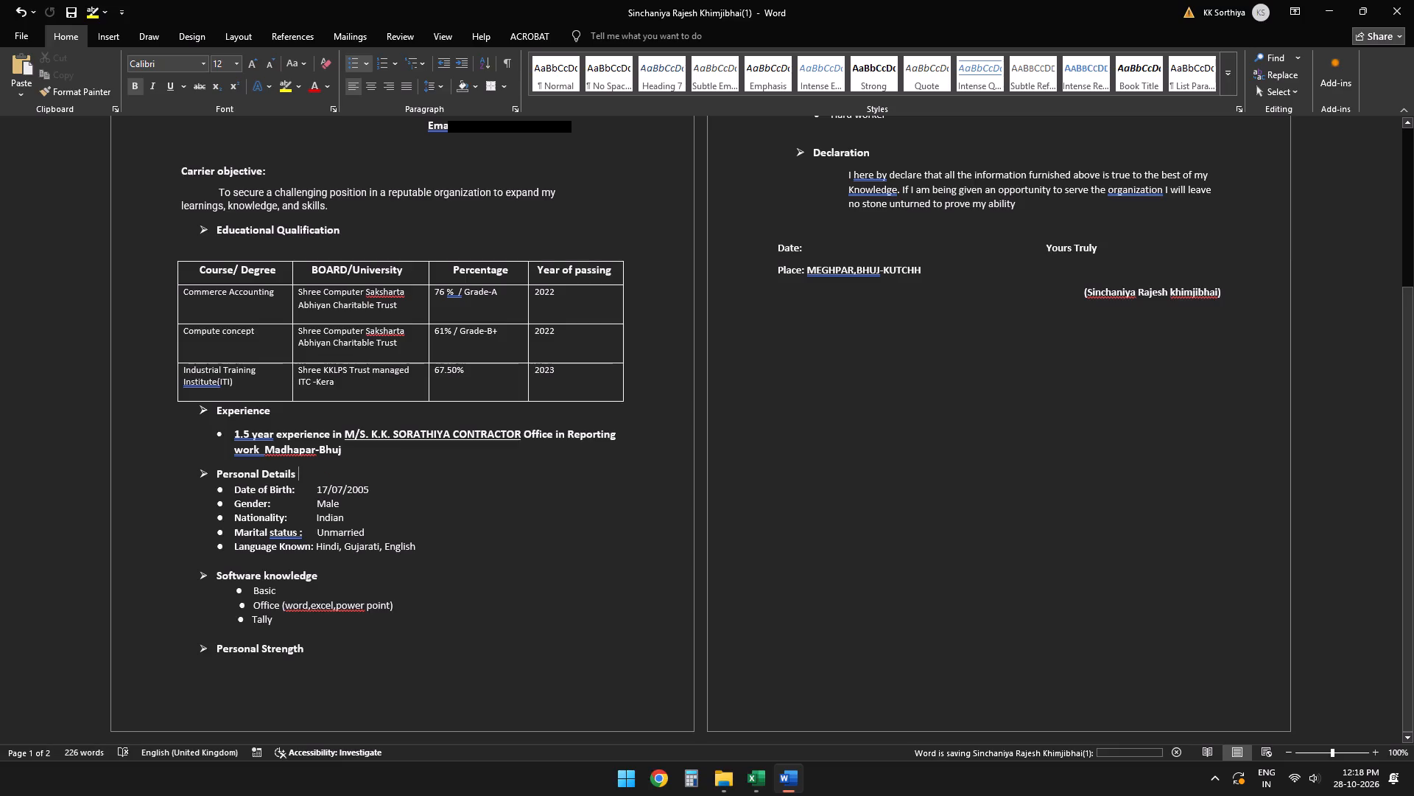
pyautogui.hotkey('ctrl', 's')
# Capitalise the first letter of the second word in the resume's first address line.
pyautogui.scroll(7, 342, 445)
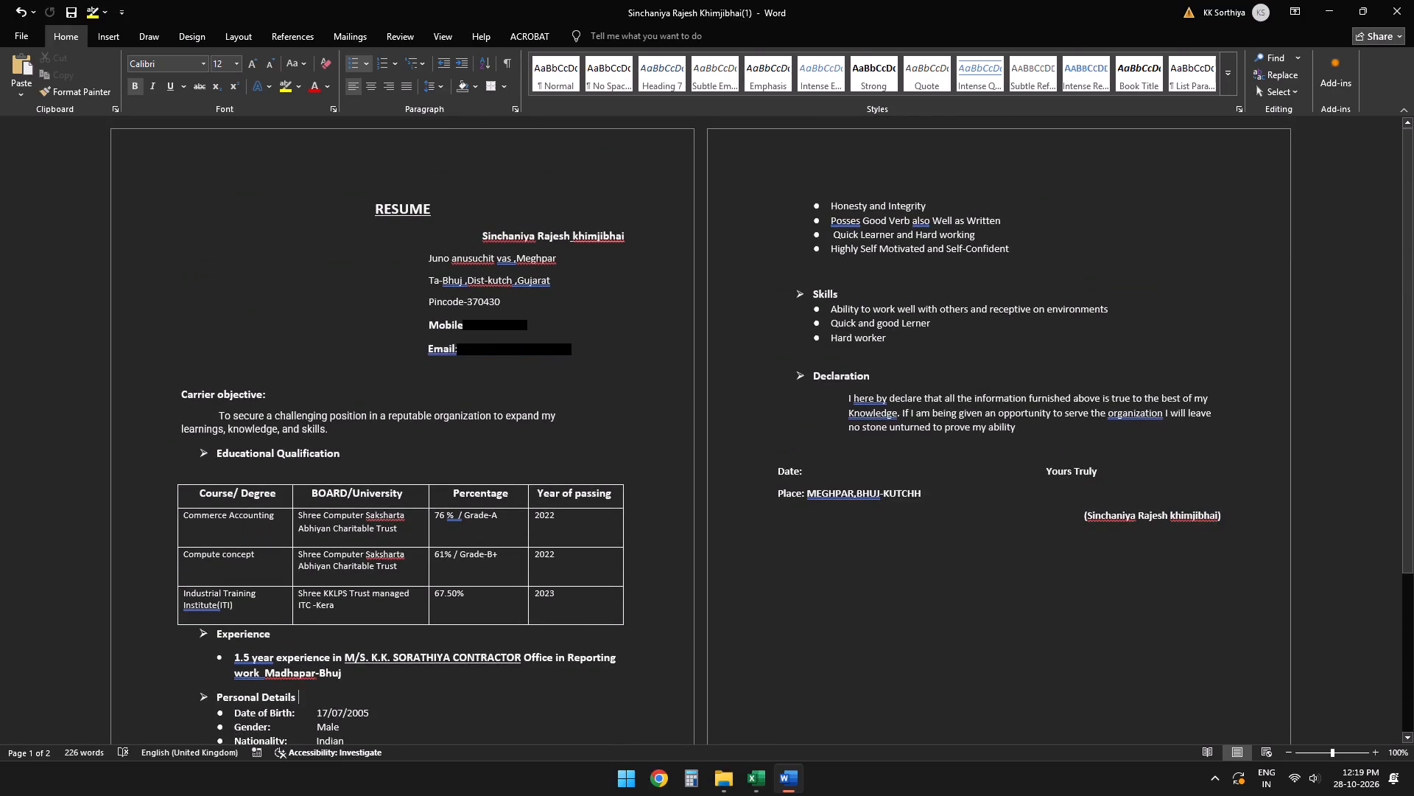
pyautogui.click(454, 257)
pyautogui.press('Right')
pyautogui.press('Down')
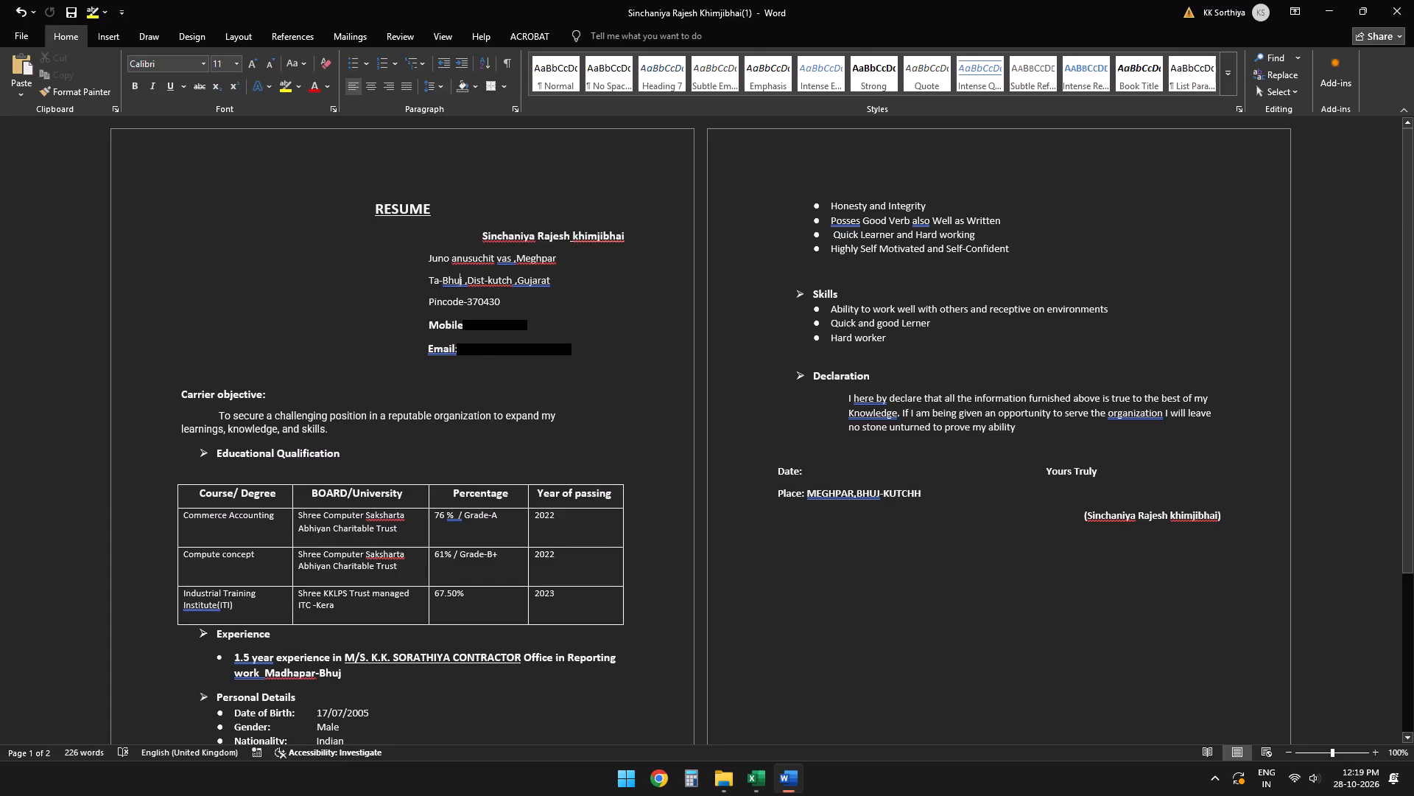
pyautogui.press('Up')
pyautogui.press('BackSpace')
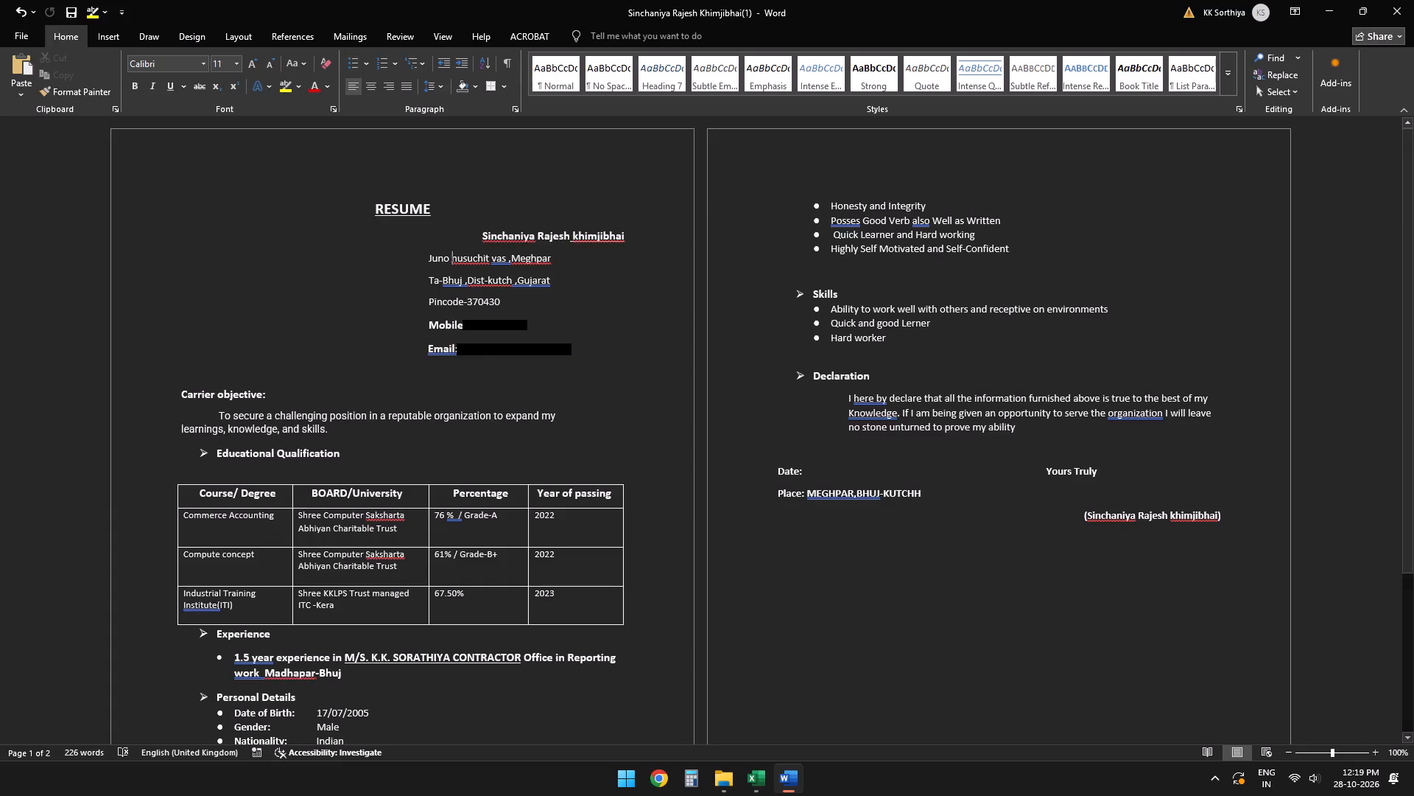
pyautogui.hotkey('shift', 'a')
pyautogui.press('Right')
pyautogui.press('Right')
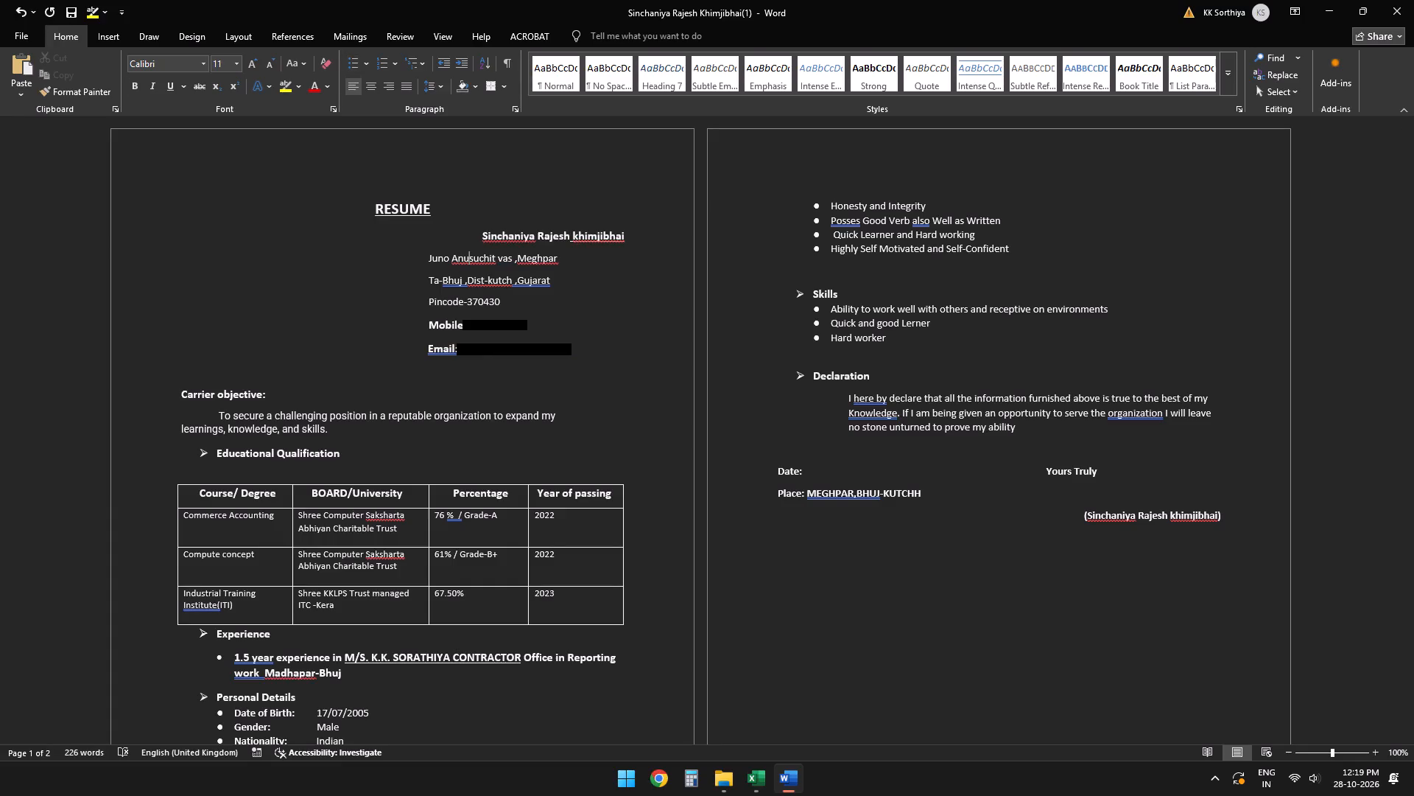
# Review the resume from the address and contact lines through the education, experience and personal sections.
pyautogui.press('Right')
pyautogui.press('Right')
pyautogui.press('Right')
pyautogui.press('Right')
pyautogui.press('Right')
pyautogui.press('Down')
pyautogui.press('Down')
pyautogui.press('Down')
pyautogui.press('Up')
pyautogui.press('Down')
pyautogui.press('Down')
pyautogui.press('Down')
pyautogui.press('Up')
pyautogui.press('Down')
pyautogui.press('Down')
pyautogui.press('Down')
pyautogui.press('Down')
pyautogui.press('Down')
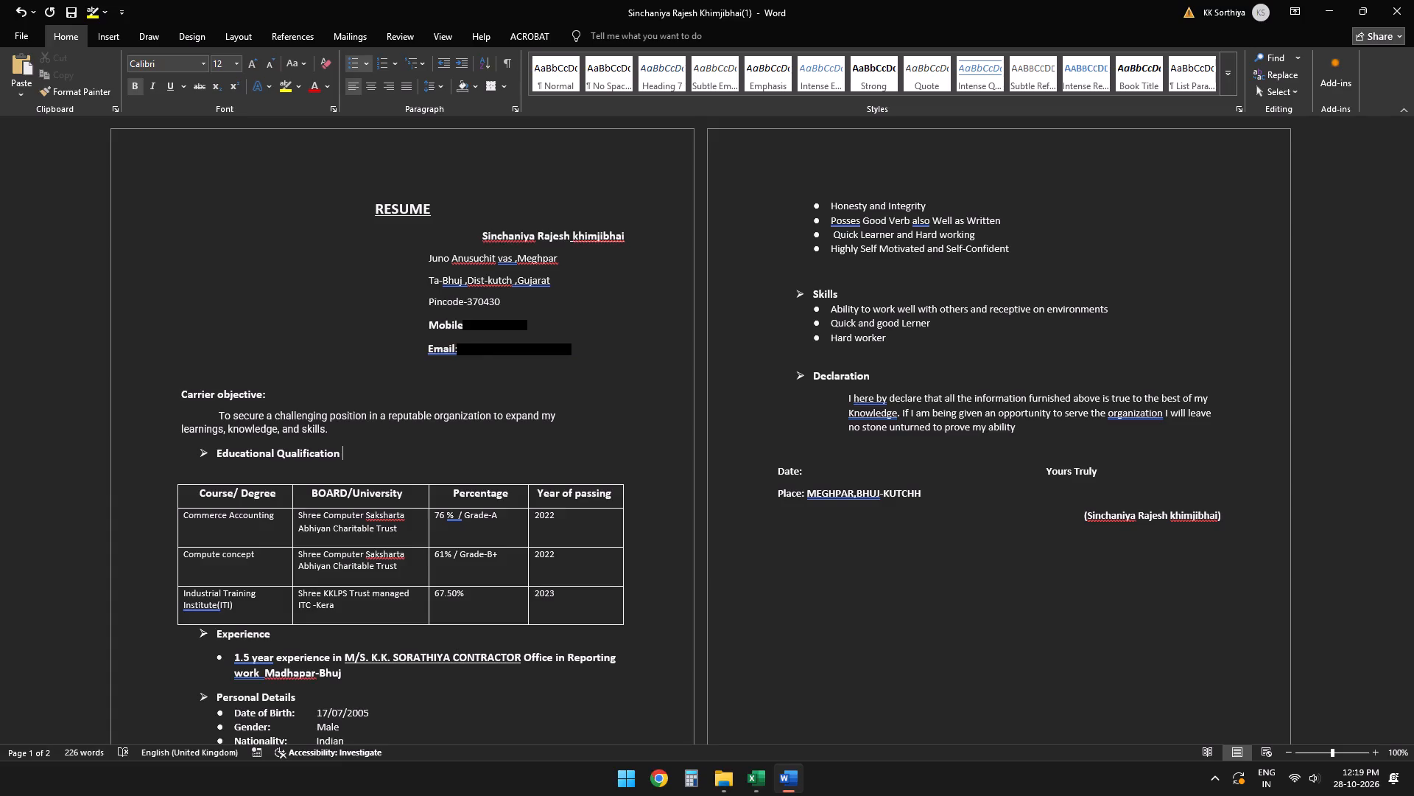
pyautogui.scroll(1, 471, 254)
pyautogui.scroll(-4, 471, 254)
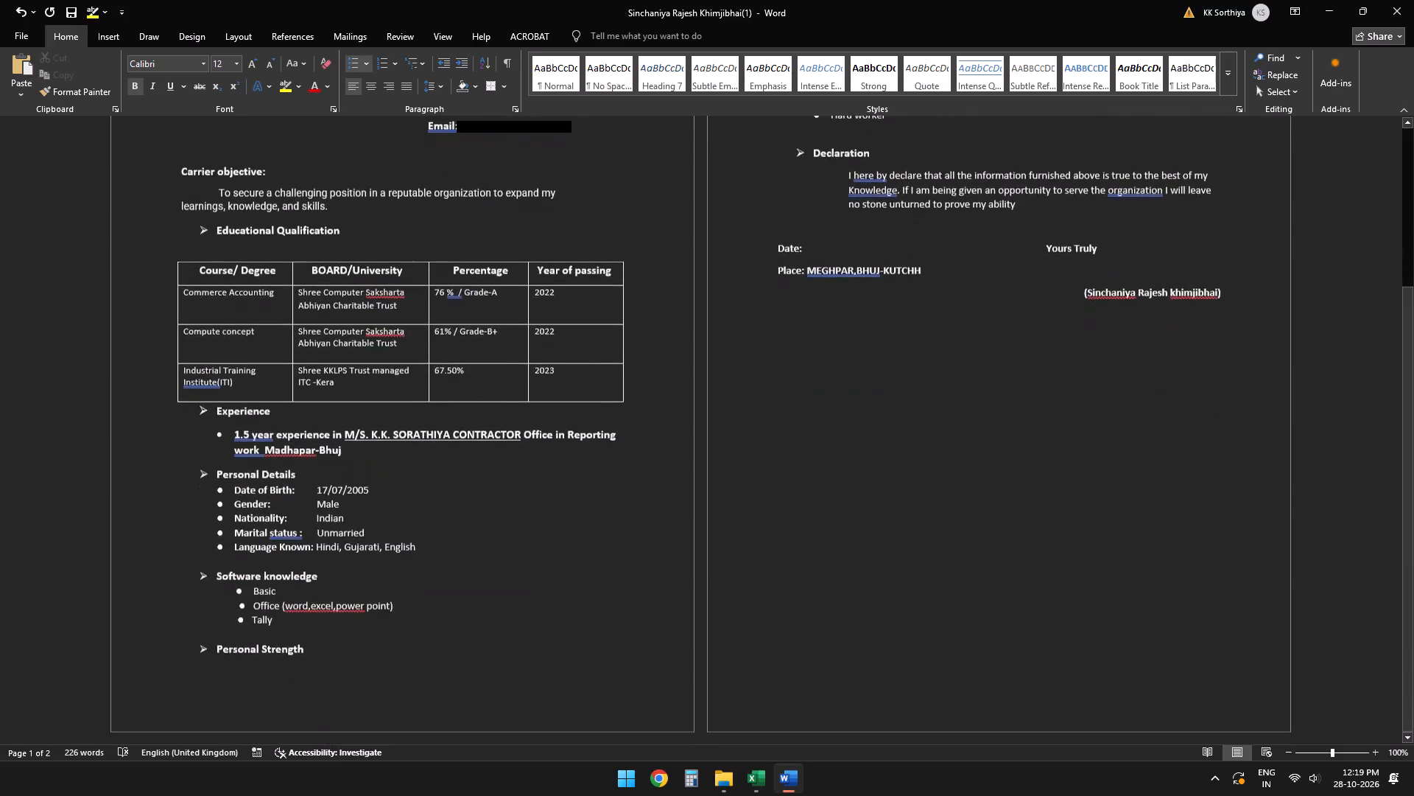
pyautogui.scroll(7, 446, 245)
# Save the revised resume document.
pyautogui.hotkey('ctrl', 's')
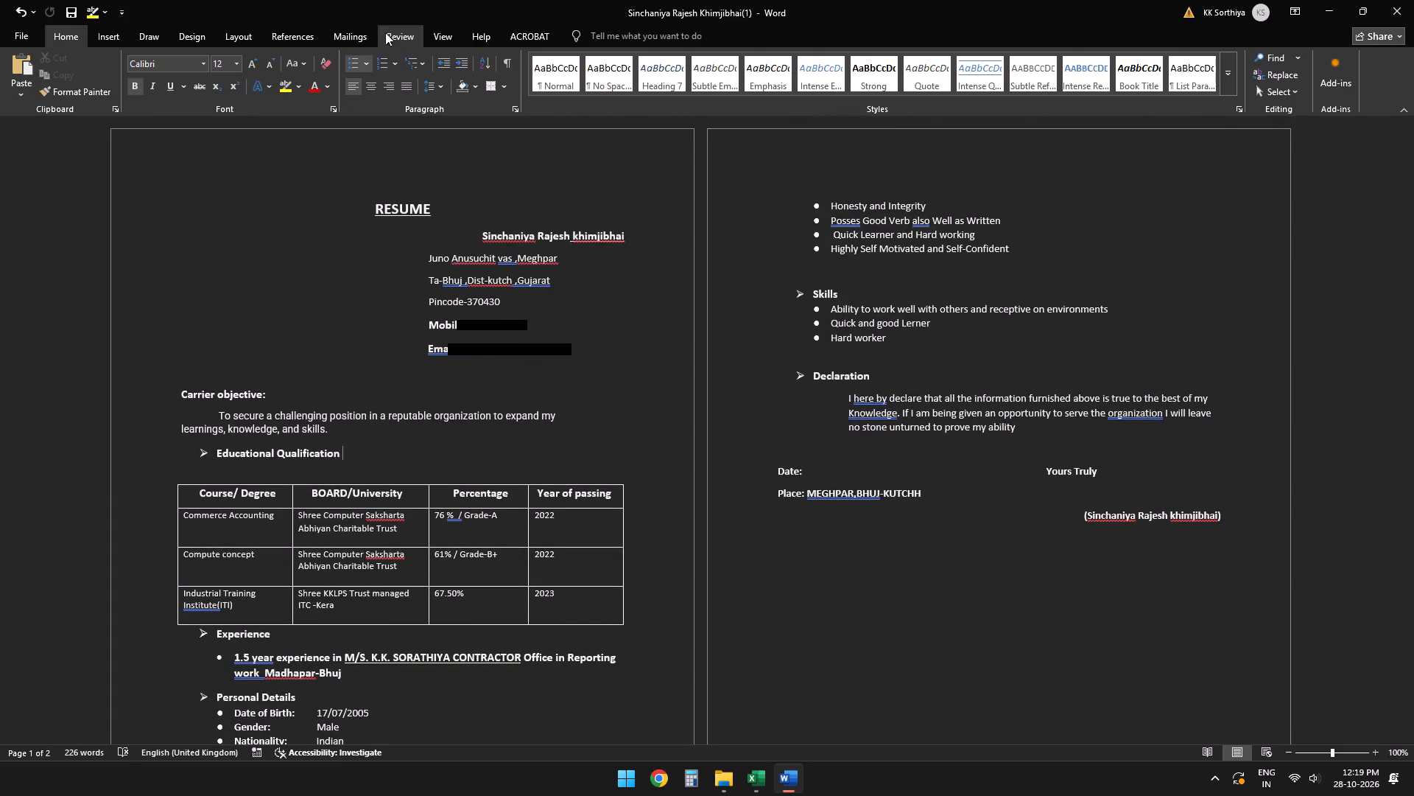
pyautogui.click(563, 273)
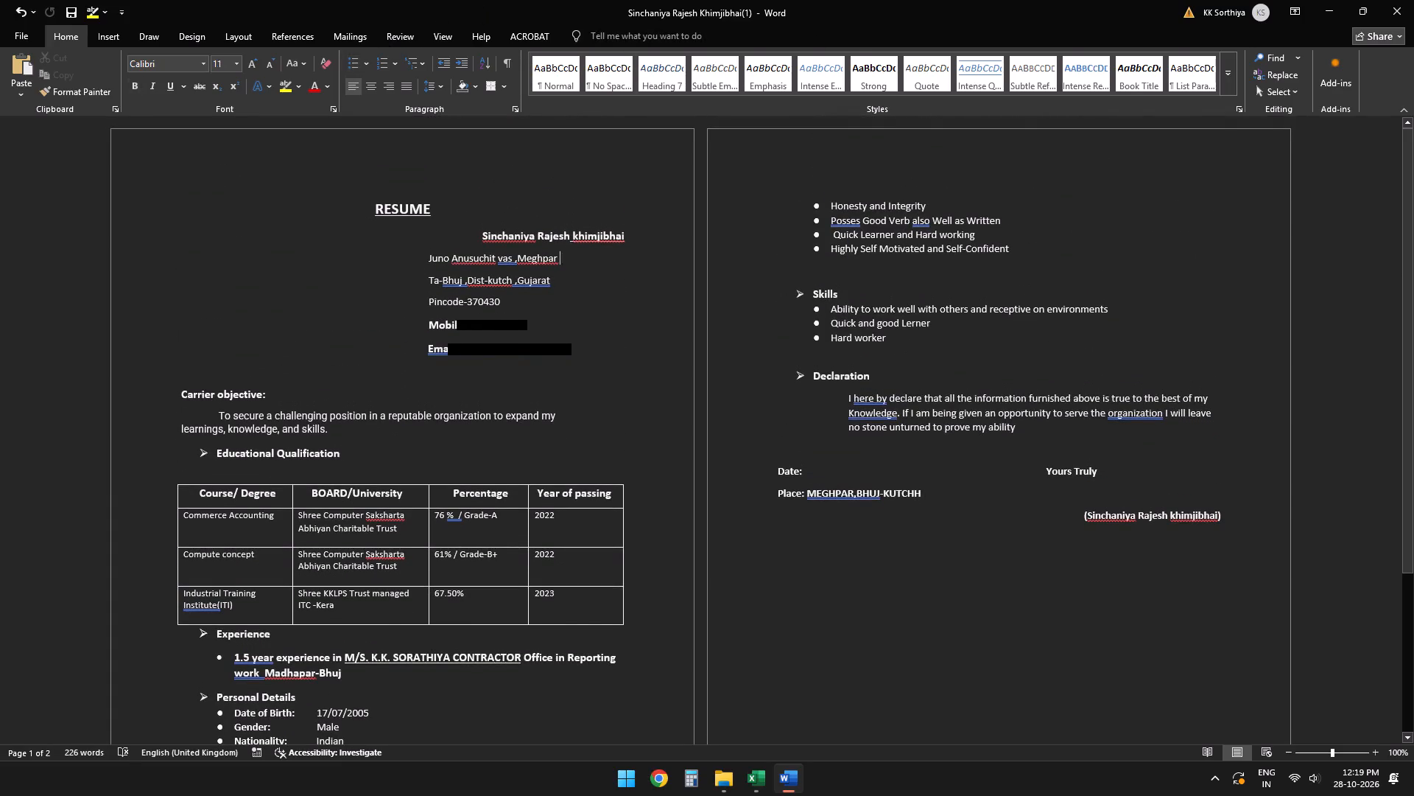
pyautogui.hotkey('ctrl', 's')
pyautogui.hotkey('ctrl', 's')
pyautogui.hotkey('ctrl', 's')
pyautogui.hotkey('ctrl', 's')
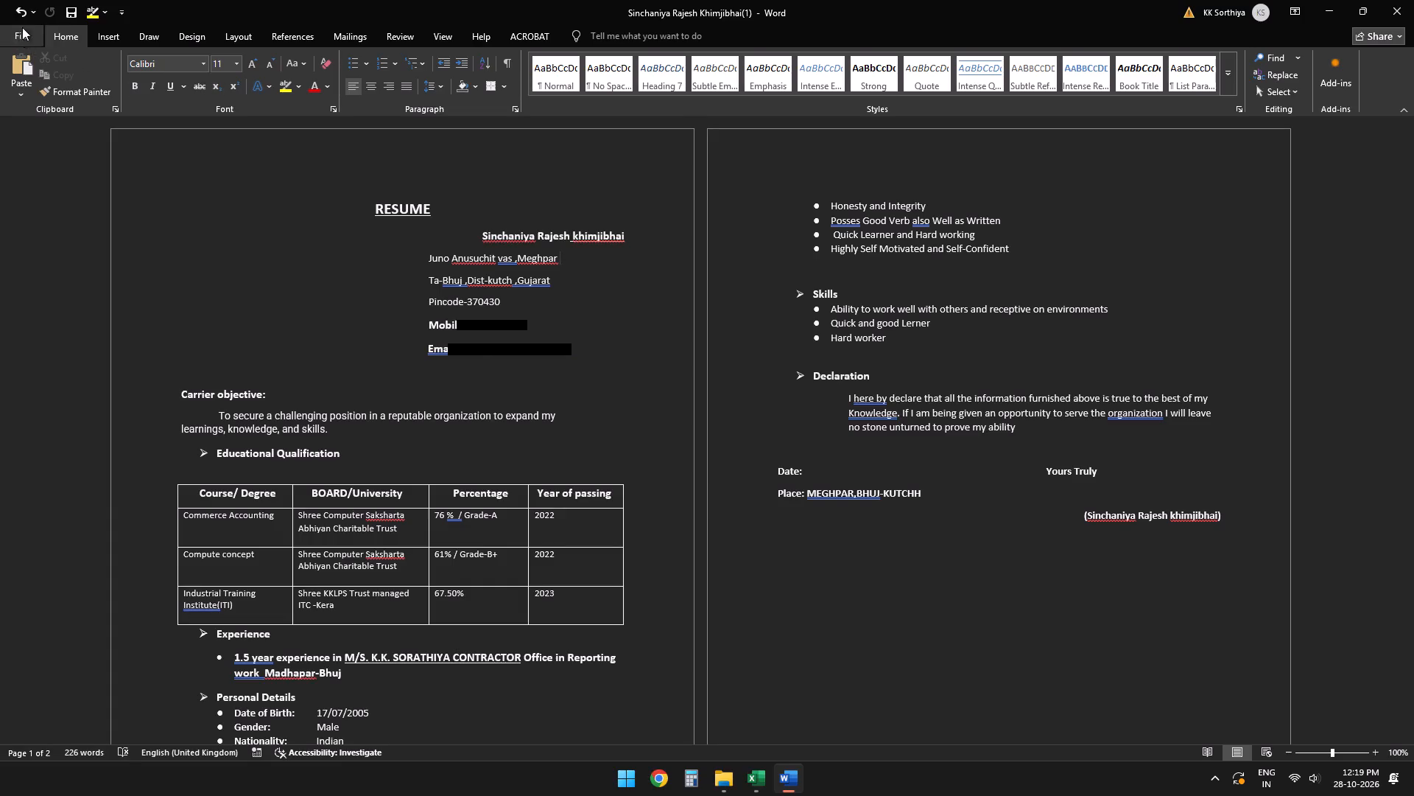
pyautogui.click(71, 4)
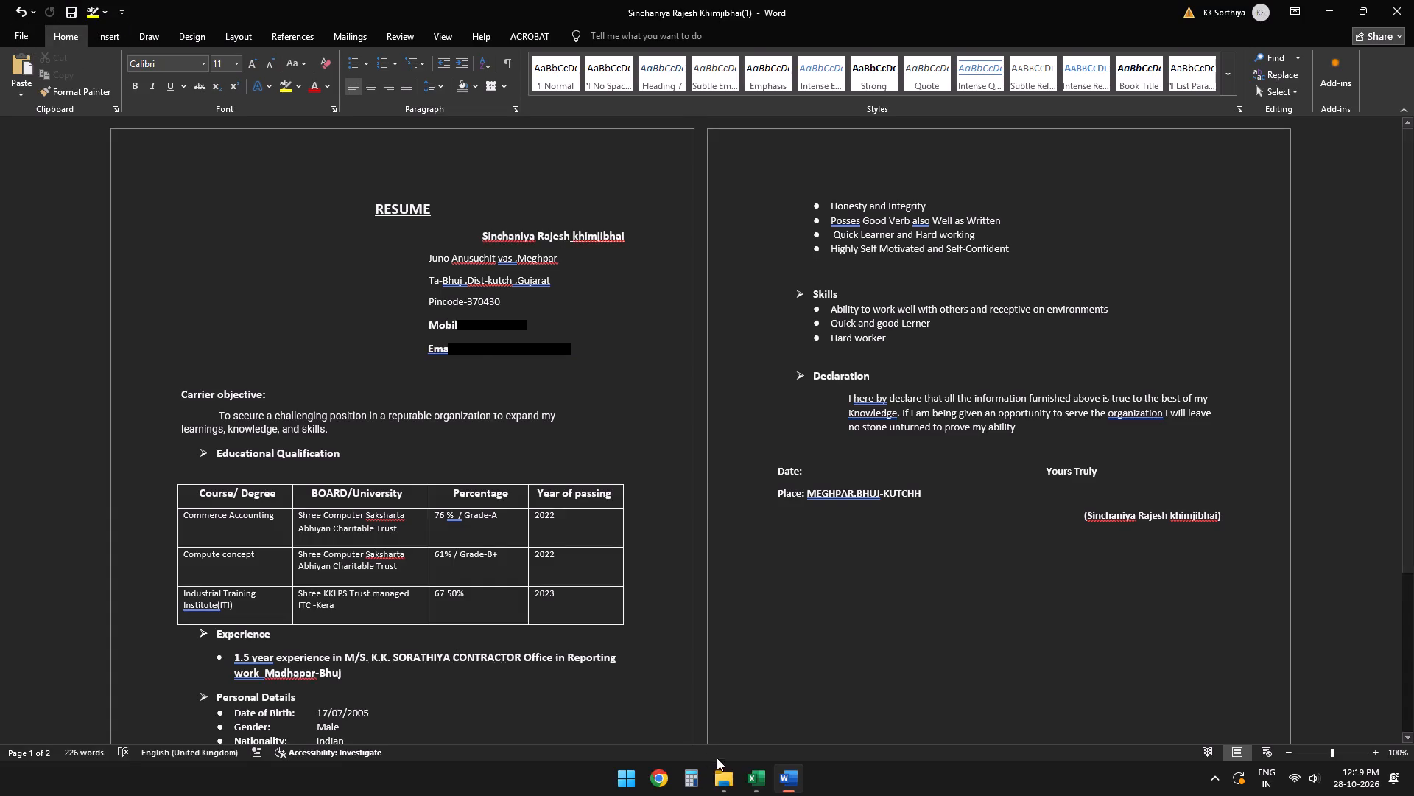
# Open Google Chrome and close the resume's Word window.
pyautogui.click(663, 786)
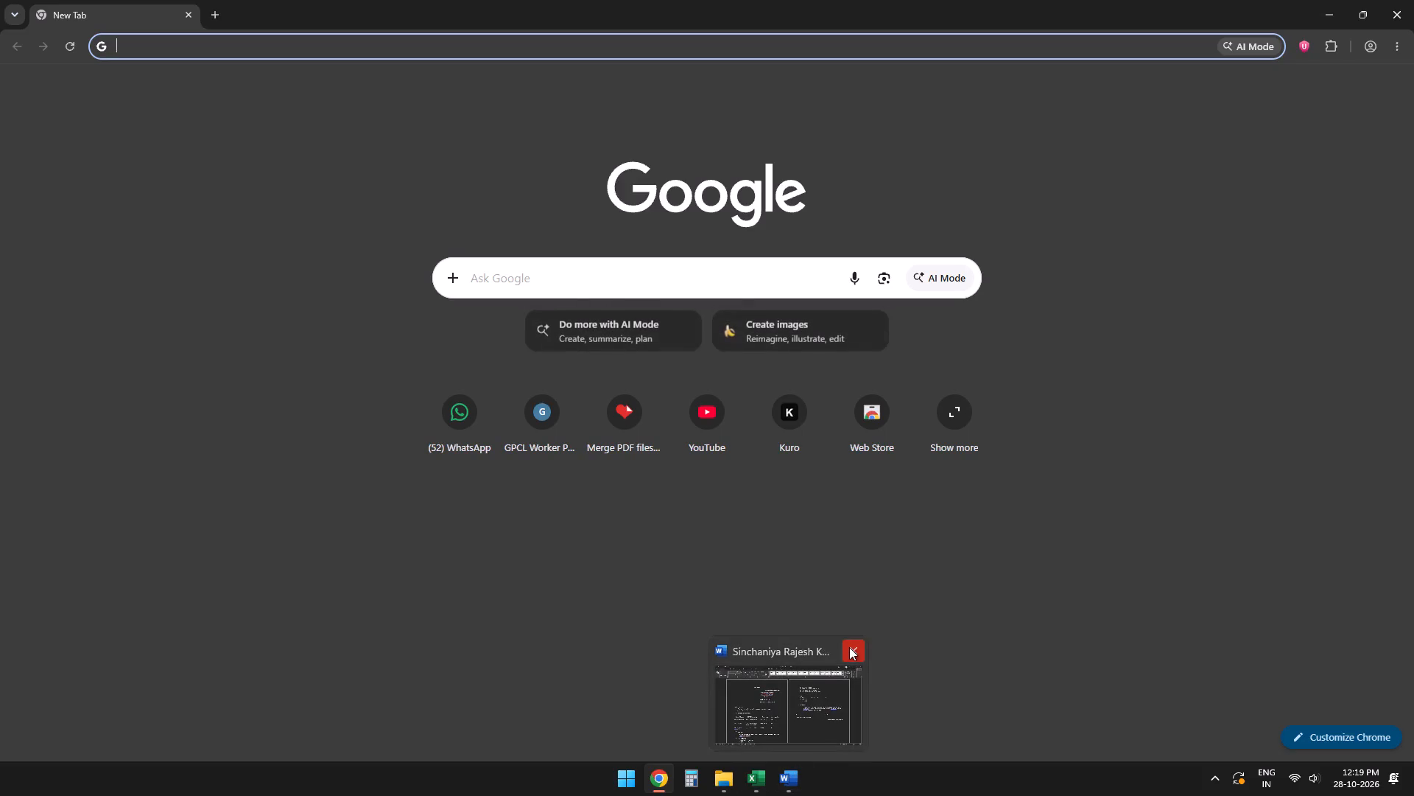
pyautogui.click(849, 647)
# Switch to File Explorer and open the Downloads folder.
pyautogui.click(740, 783)
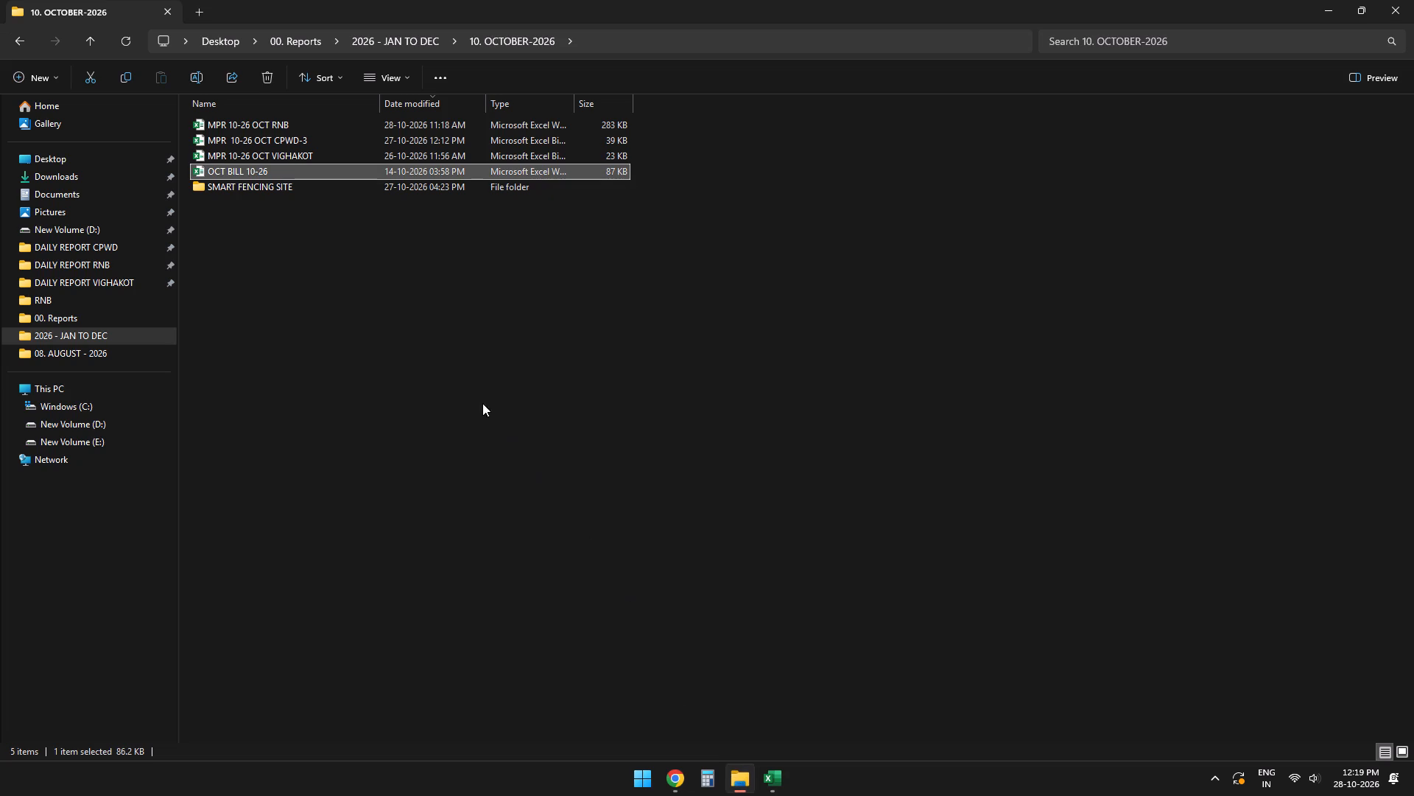
pyautogui.click(147, 181)
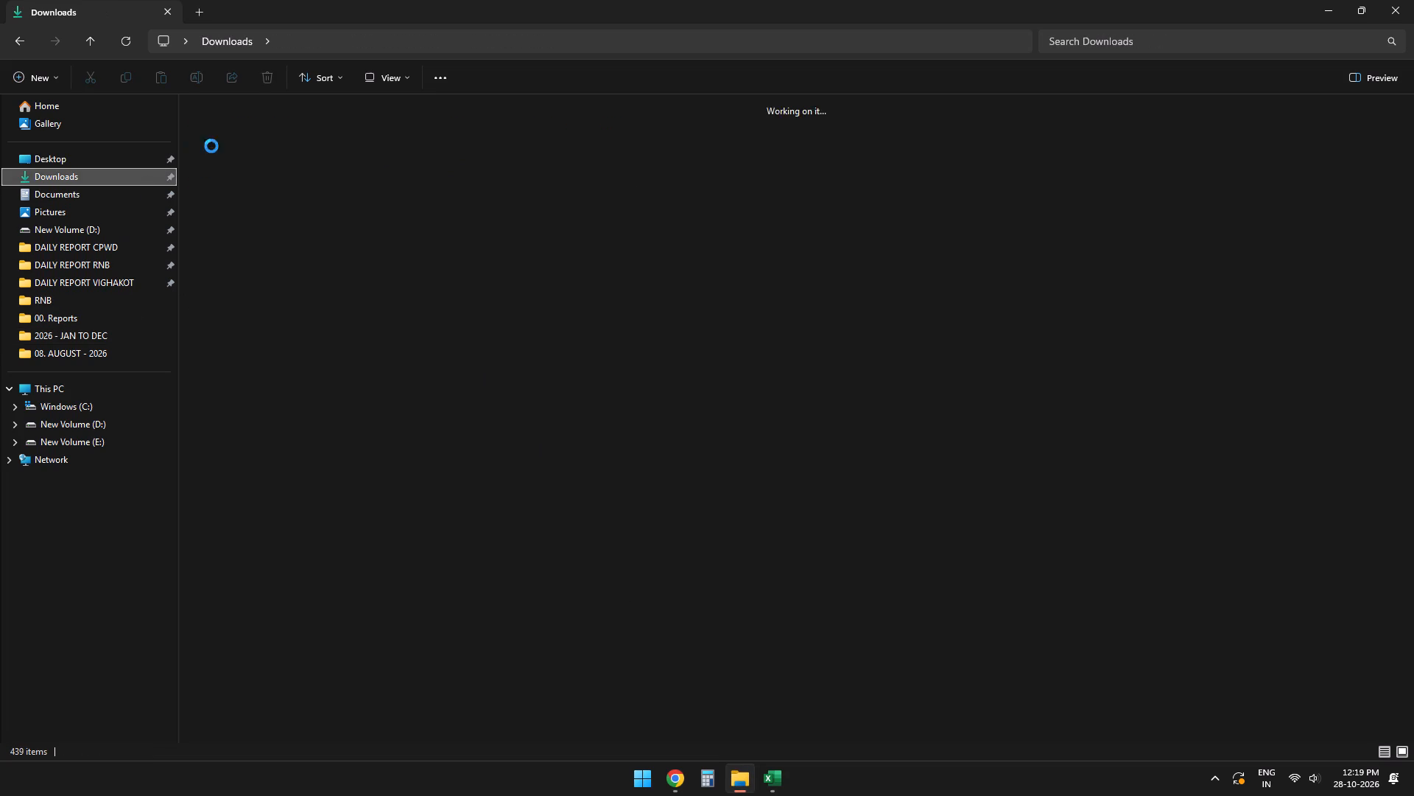
# Open the resume Word document from the Downloads folder and check its content from the heading through the Personal Strength section.
pyautogui.doubleClick(230, 158)
pyautogui.doubleClick(230, 158)
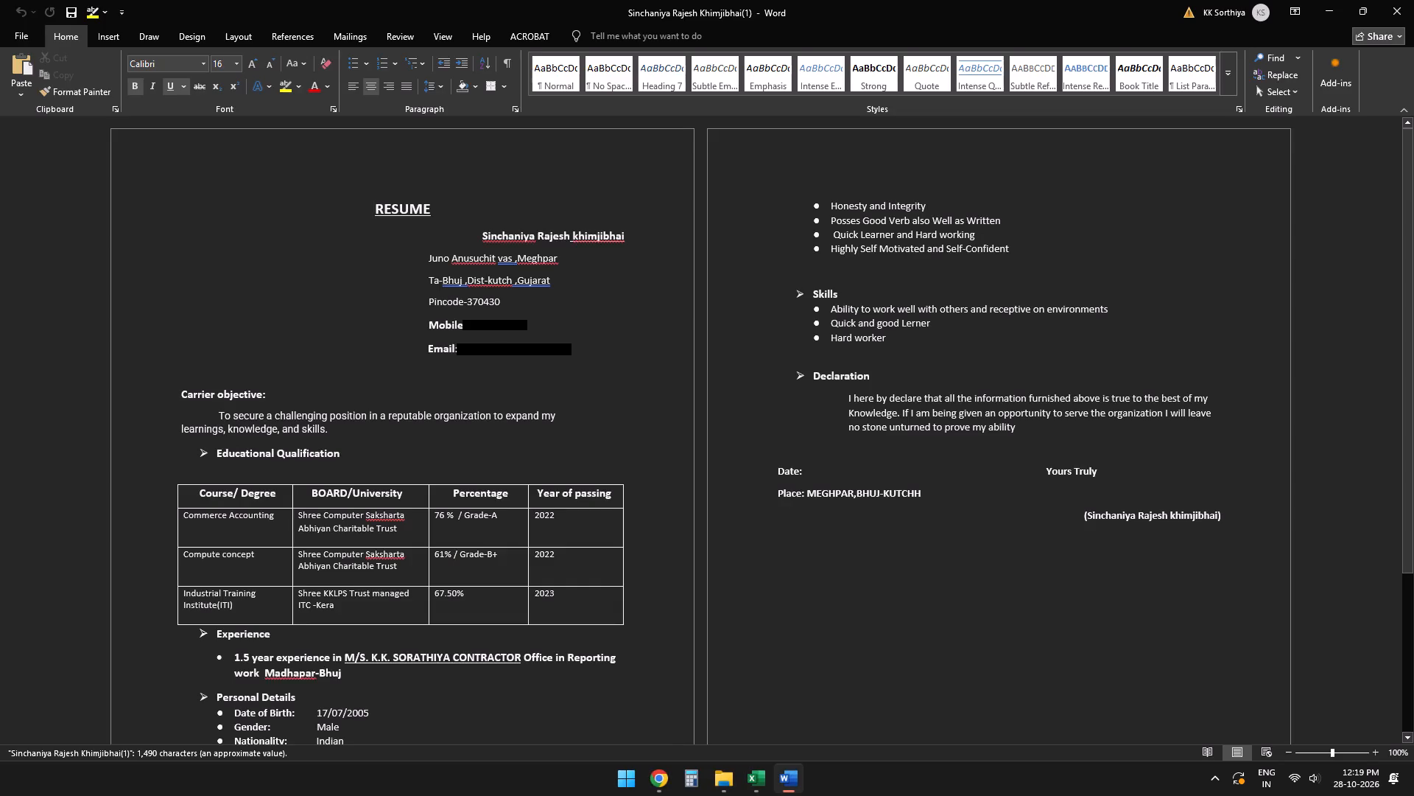
pyautogui.scroll(-2, 231, 164)
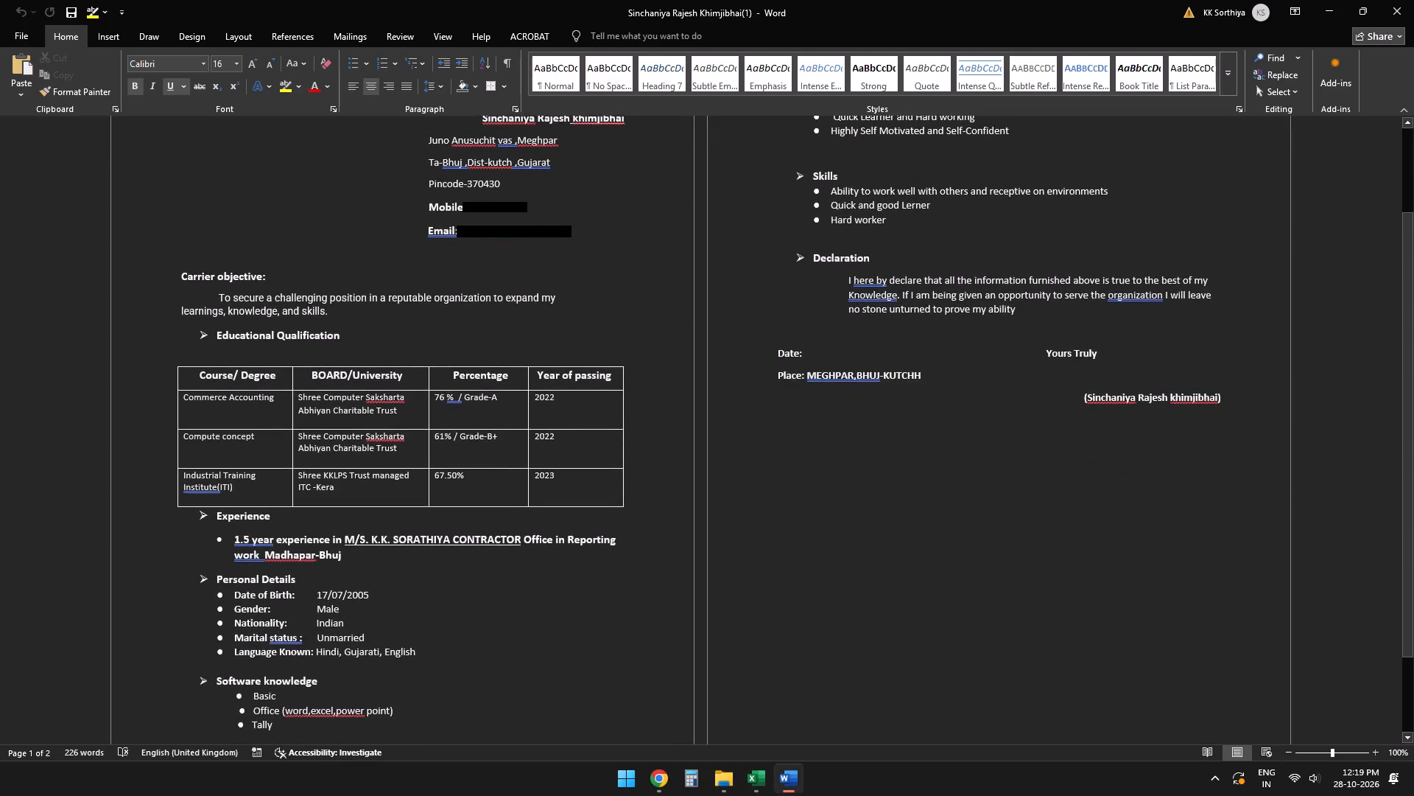
pyautogui.scroll(-2, 285, 419)
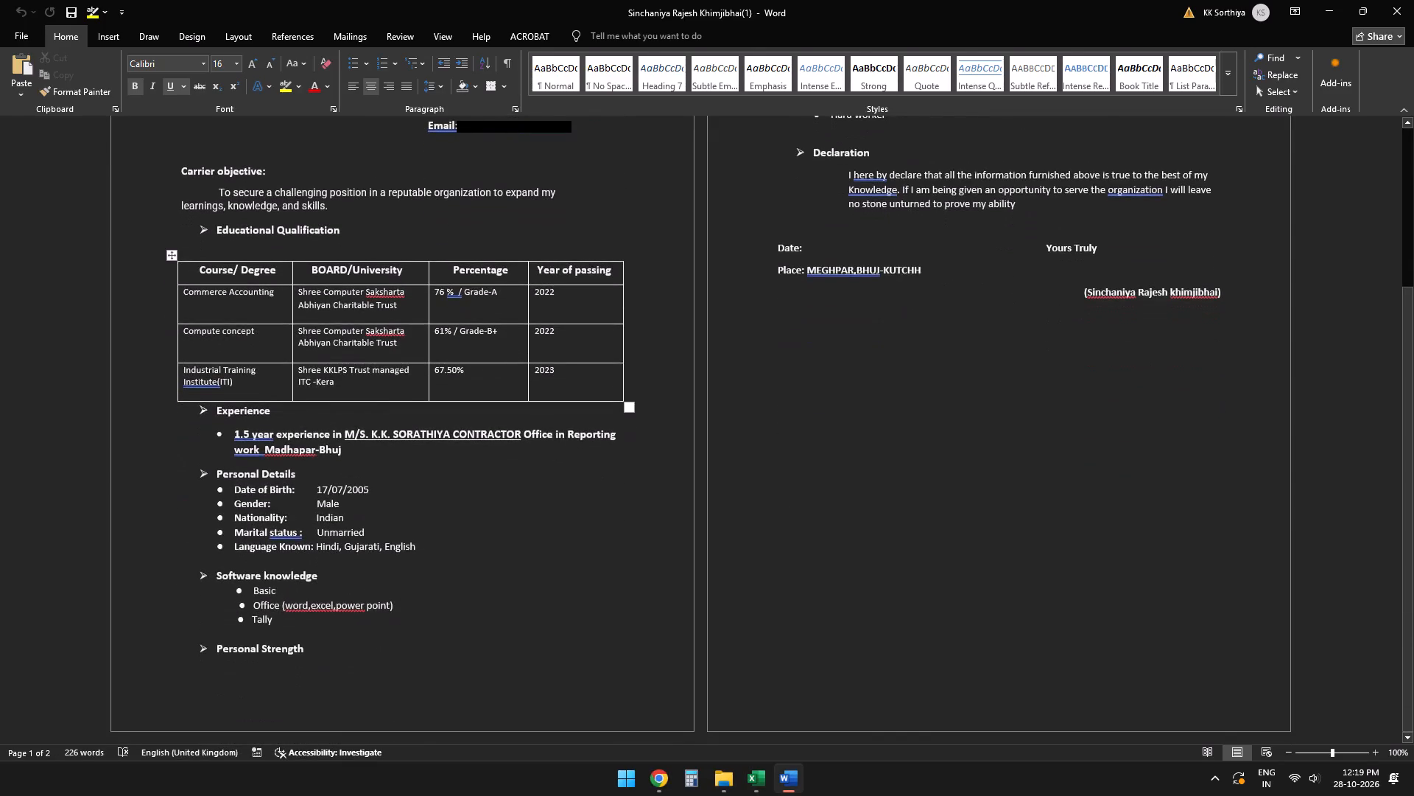
pyautogui.scroll(4, 285, 419)
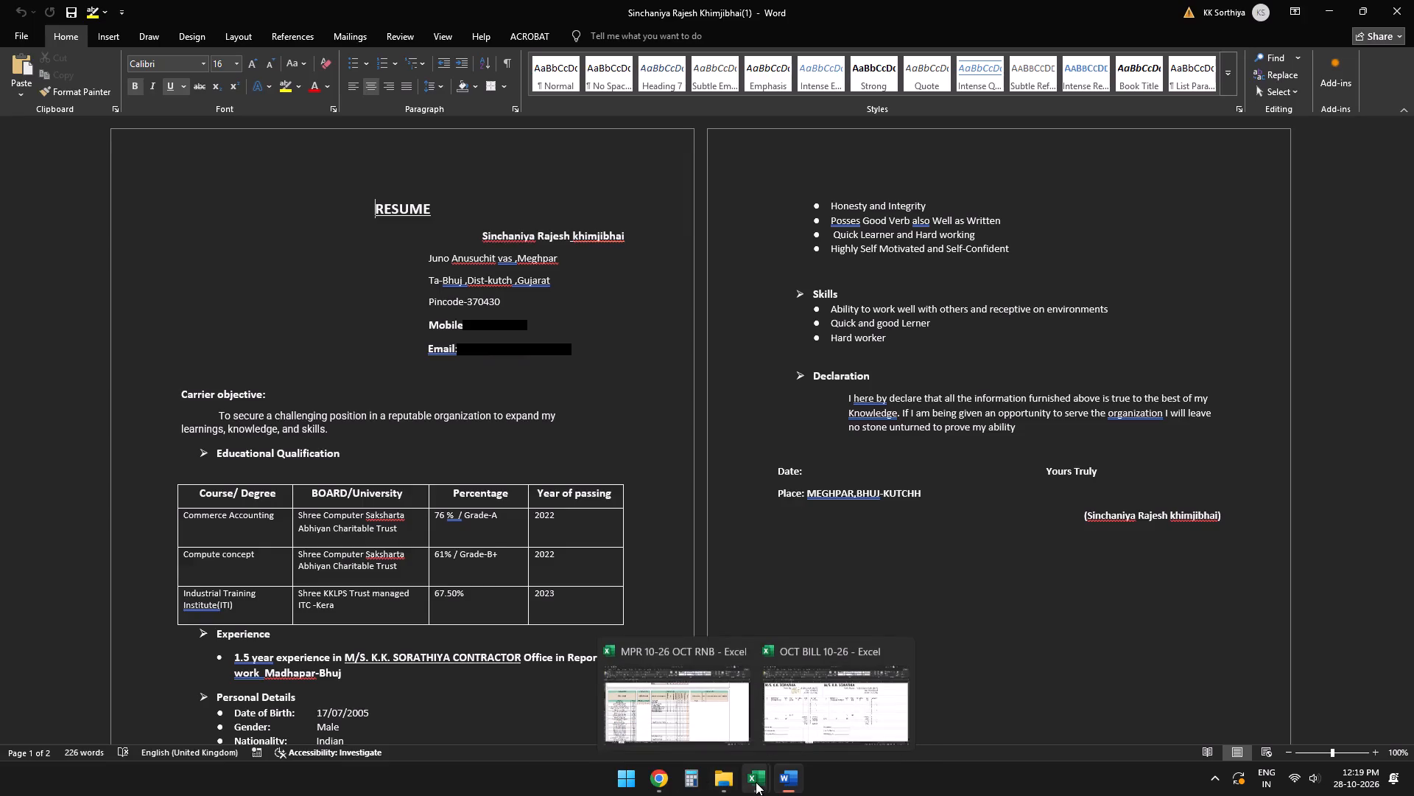
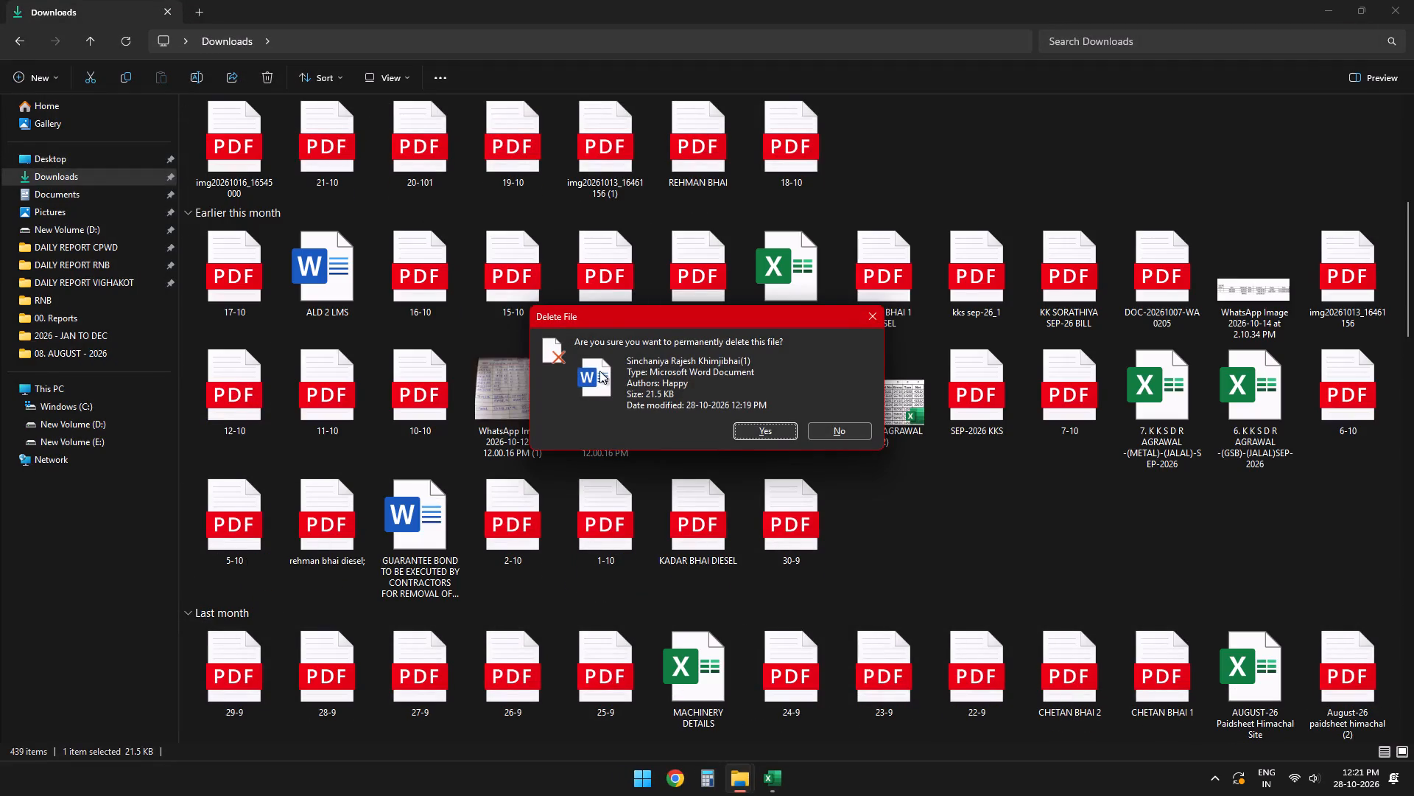
# Permanently delete the selected resume Word document from the Downloads folder.
pyautogui.click(760, 425)
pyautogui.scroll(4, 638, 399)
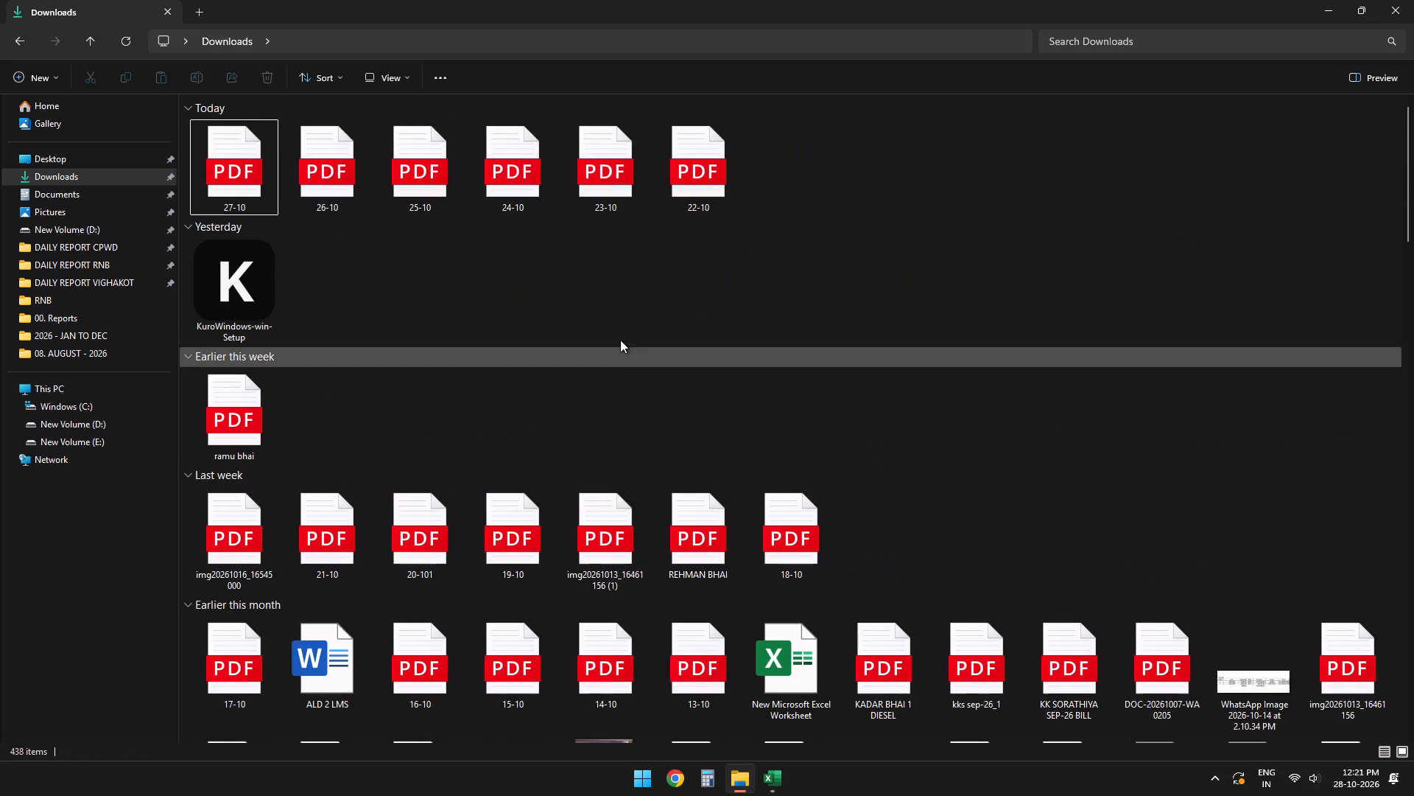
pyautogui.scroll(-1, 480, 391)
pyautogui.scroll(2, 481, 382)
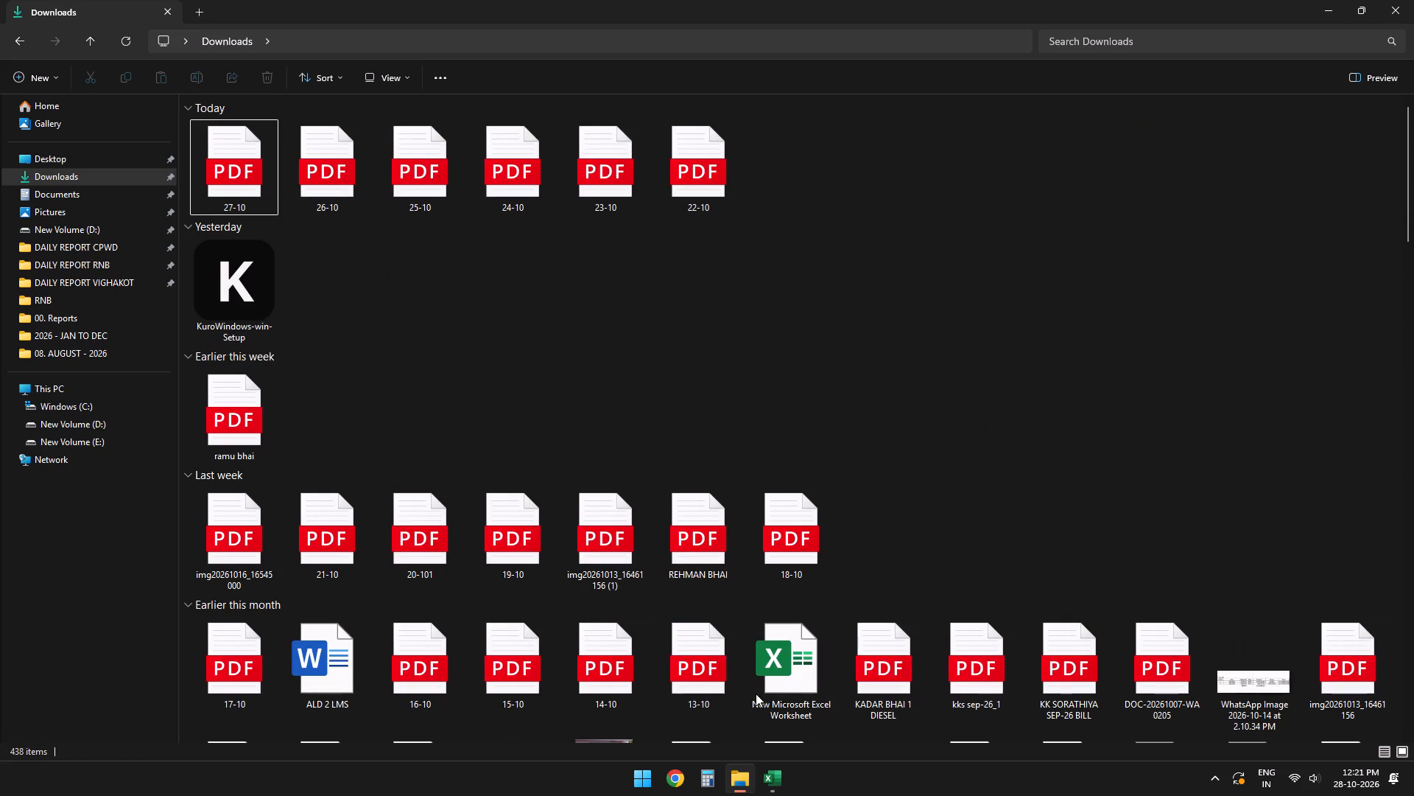
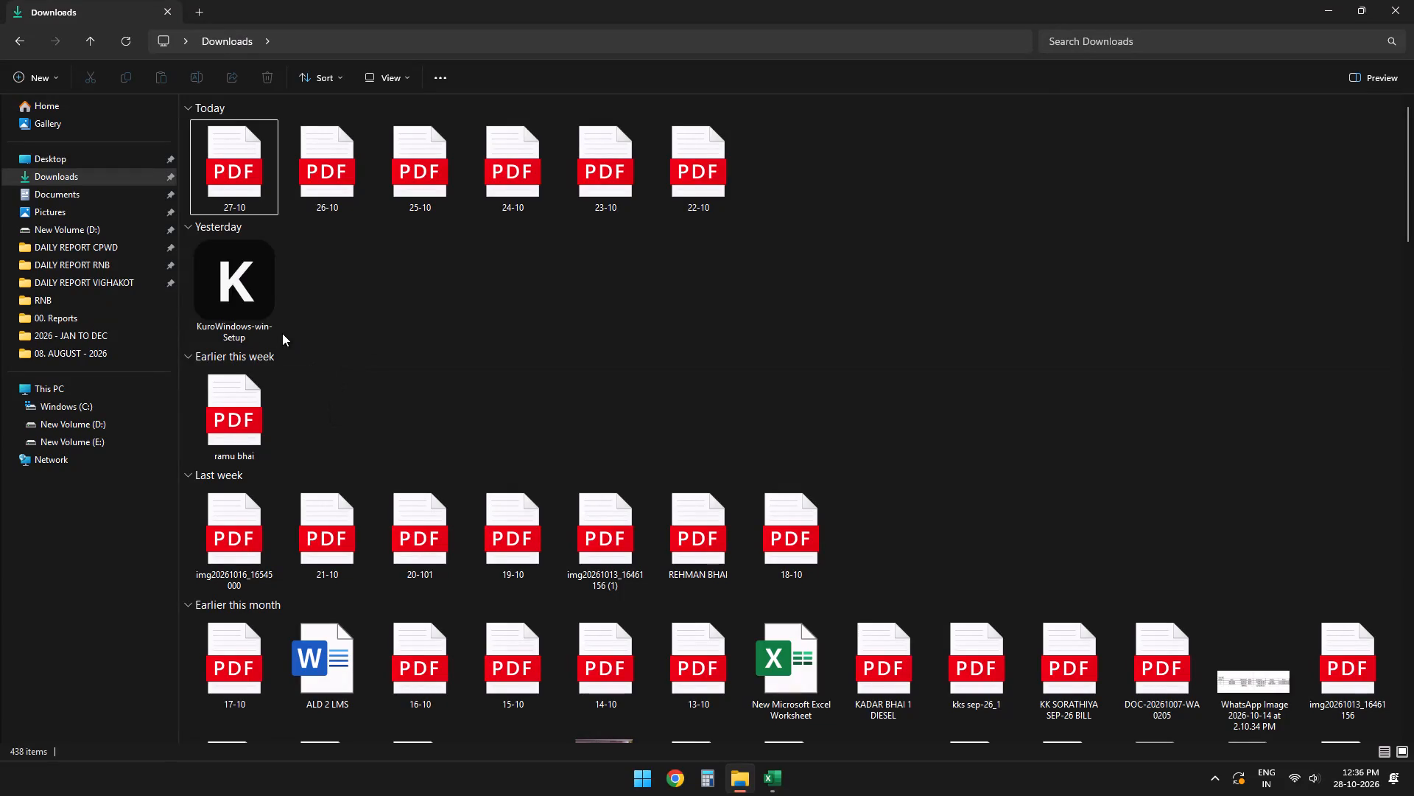
# Permanently delete the KuroWindows-win-Setup file from the Downloads folder.
pyautogui.click(265, 329)
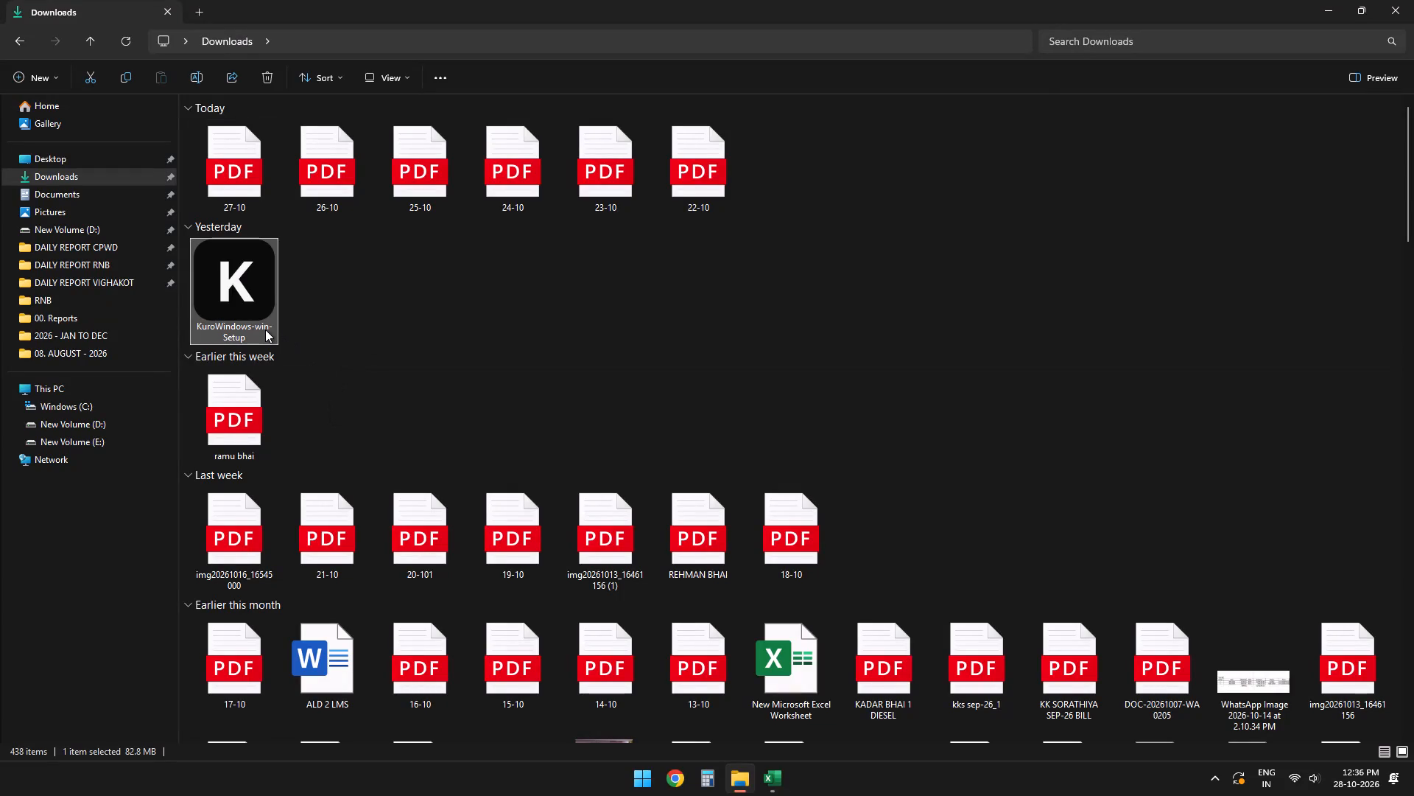
pyautogui.hotkey('shift', 'Delete')
pyautogui.click(764, 429)
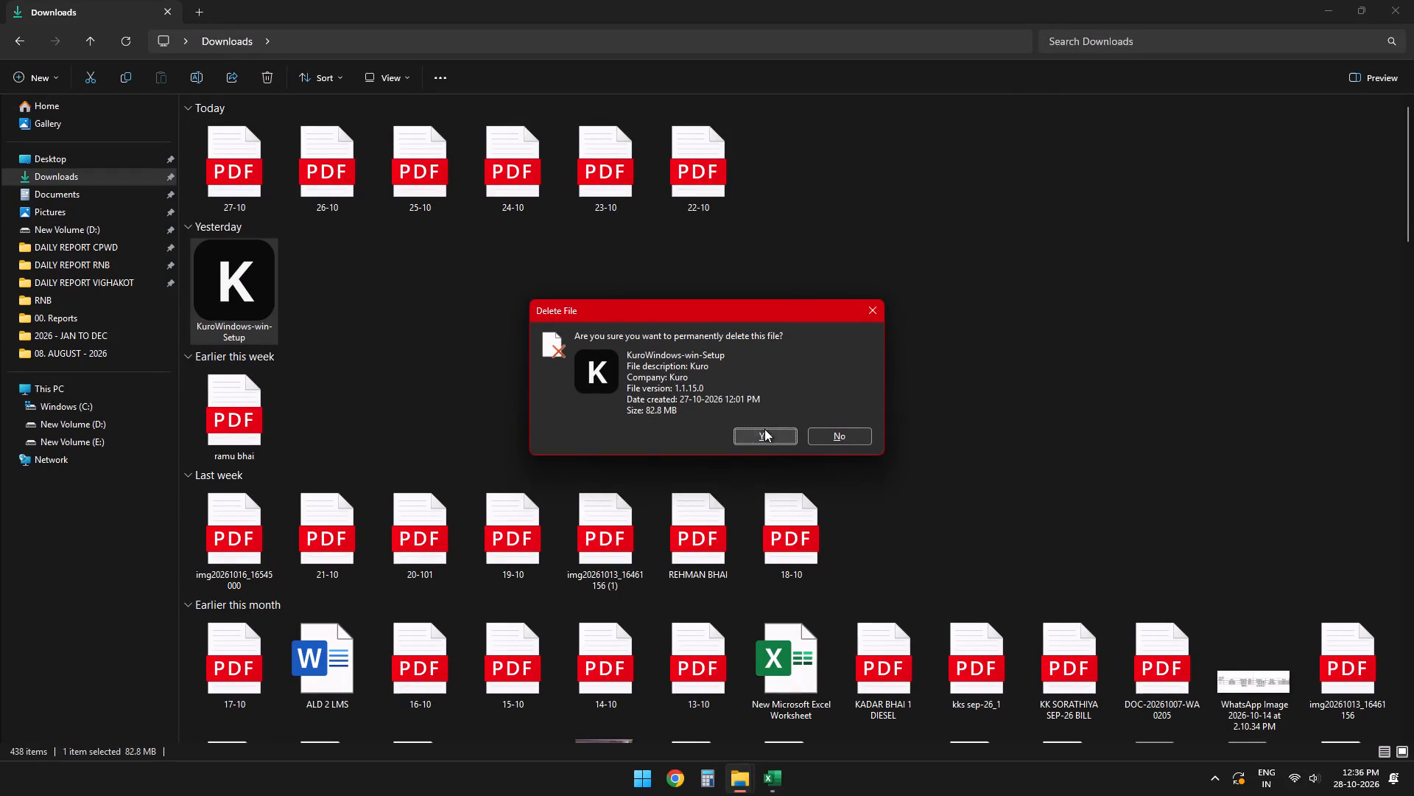